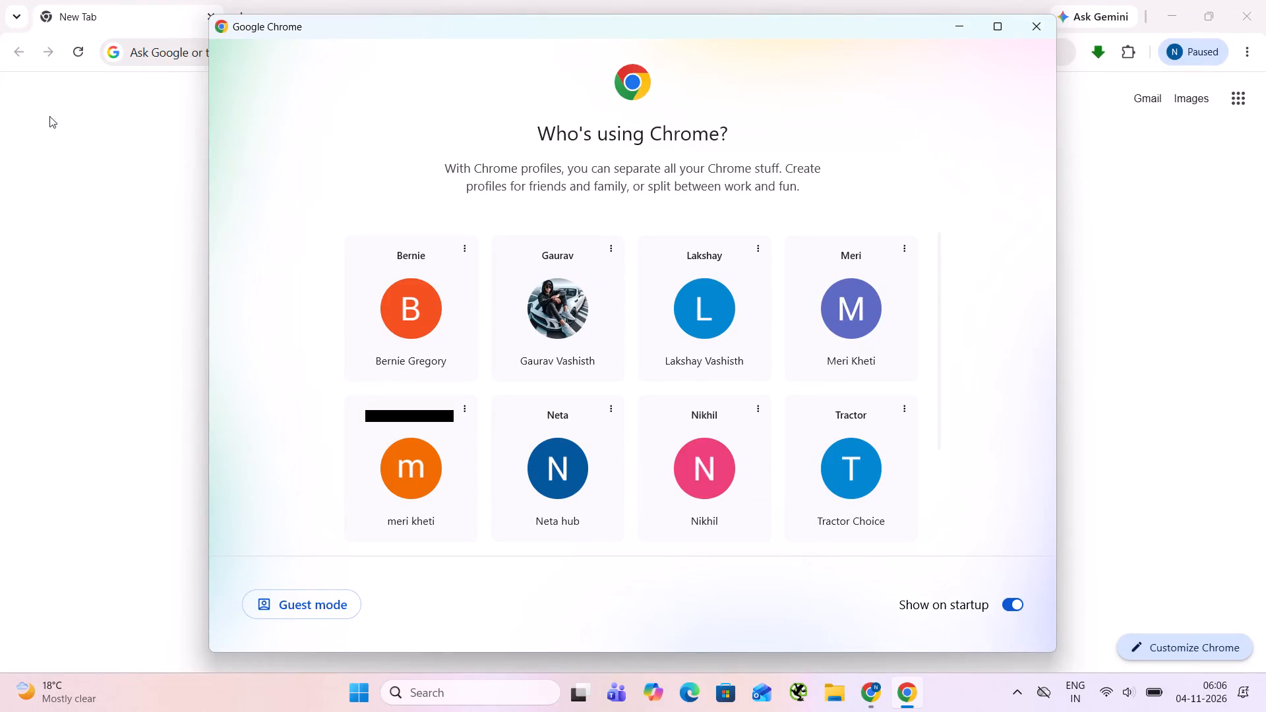
# Open the browser with the Neta hub profile.
pyautogui.click(335, 100)
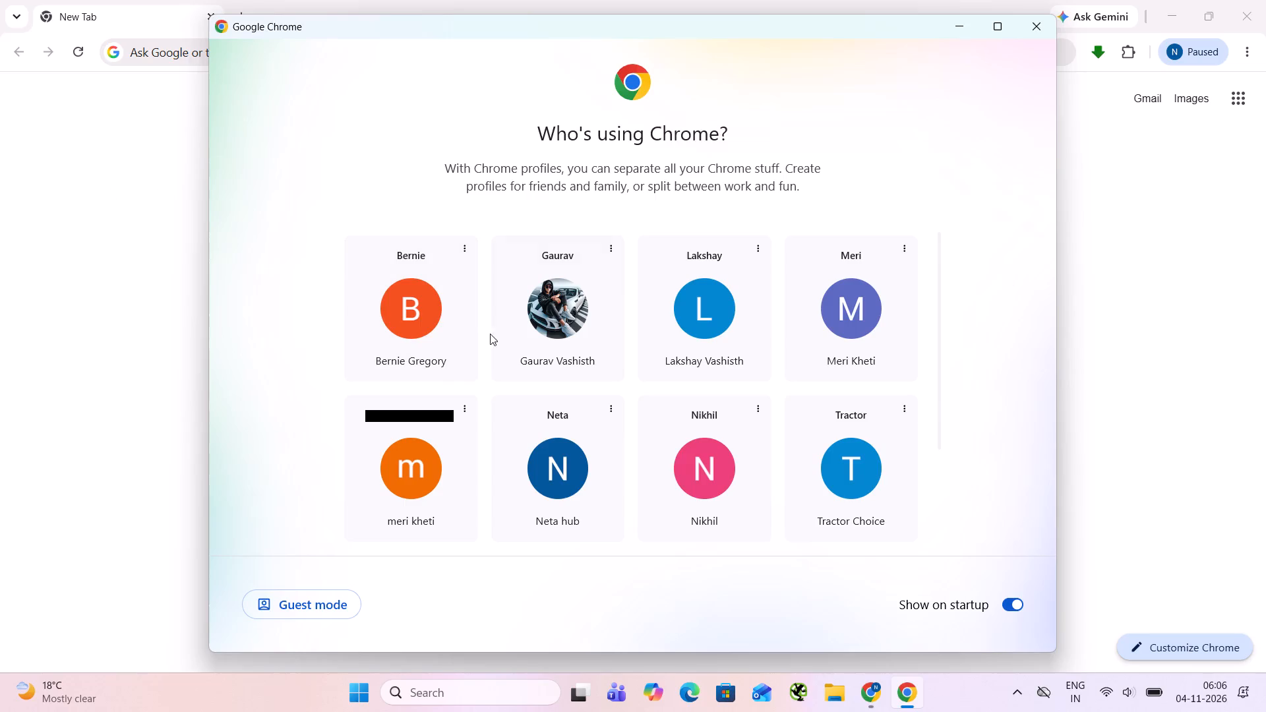
pyautogui.click(554, 453)
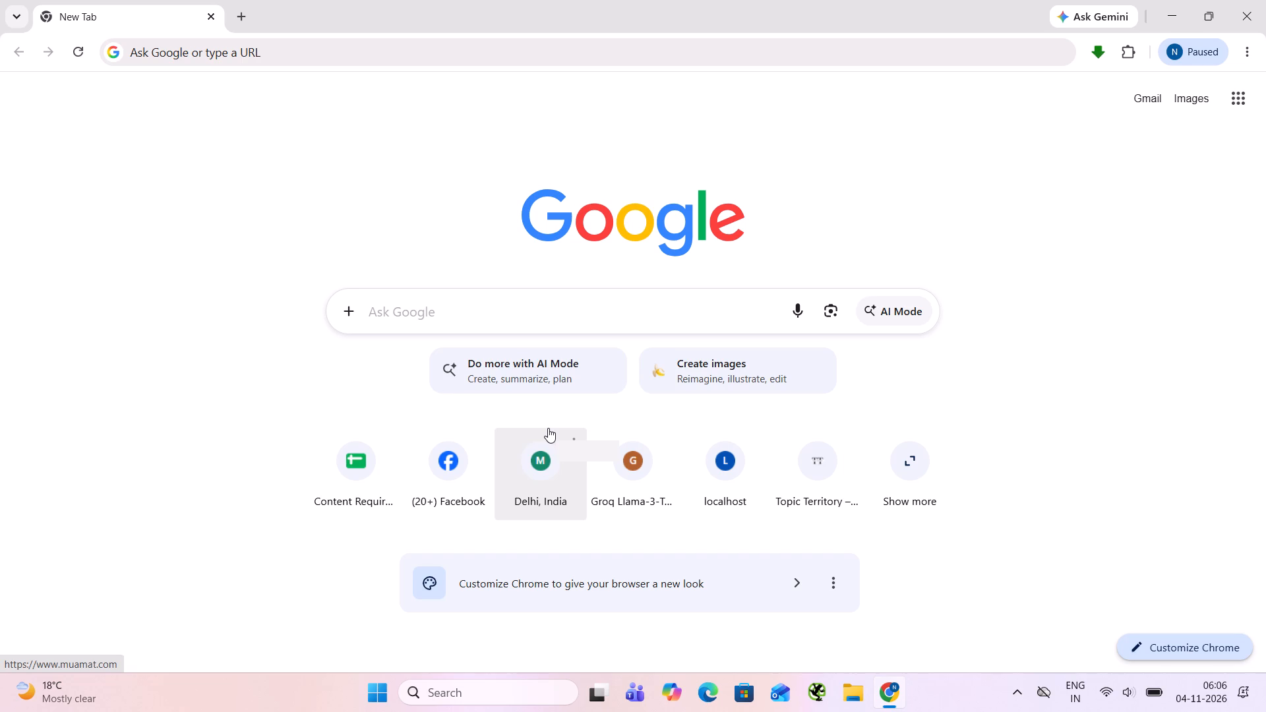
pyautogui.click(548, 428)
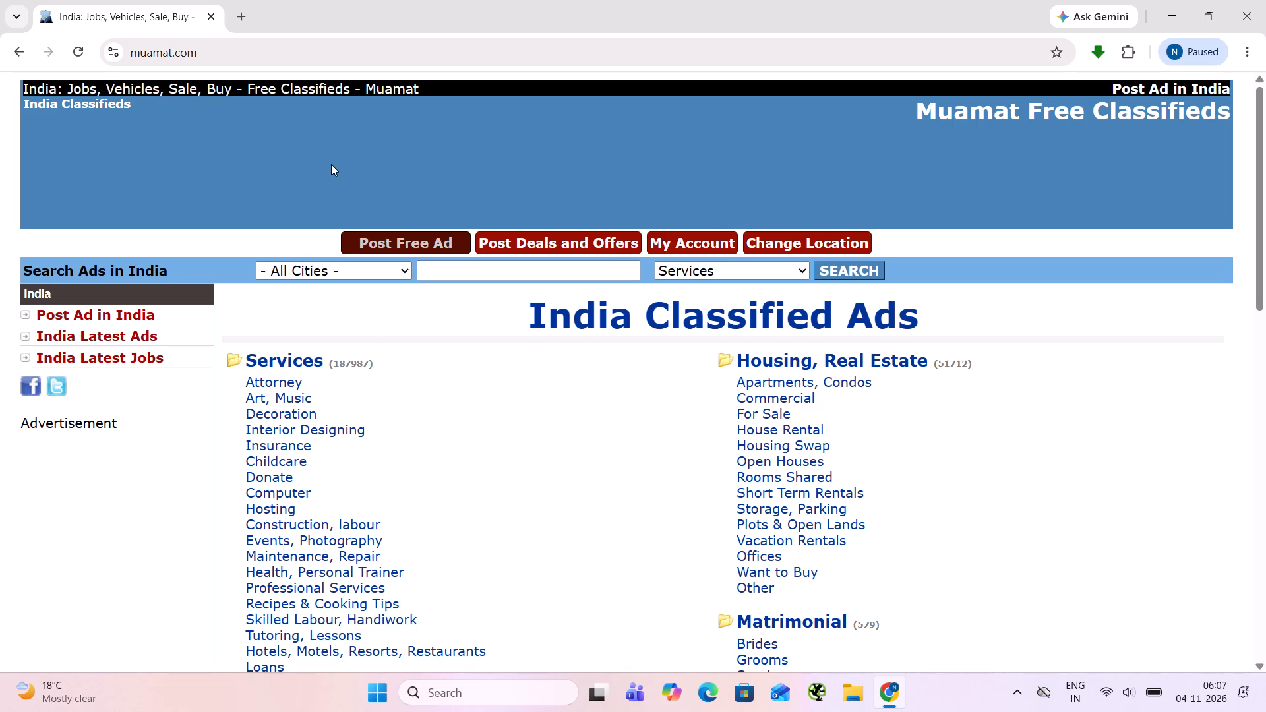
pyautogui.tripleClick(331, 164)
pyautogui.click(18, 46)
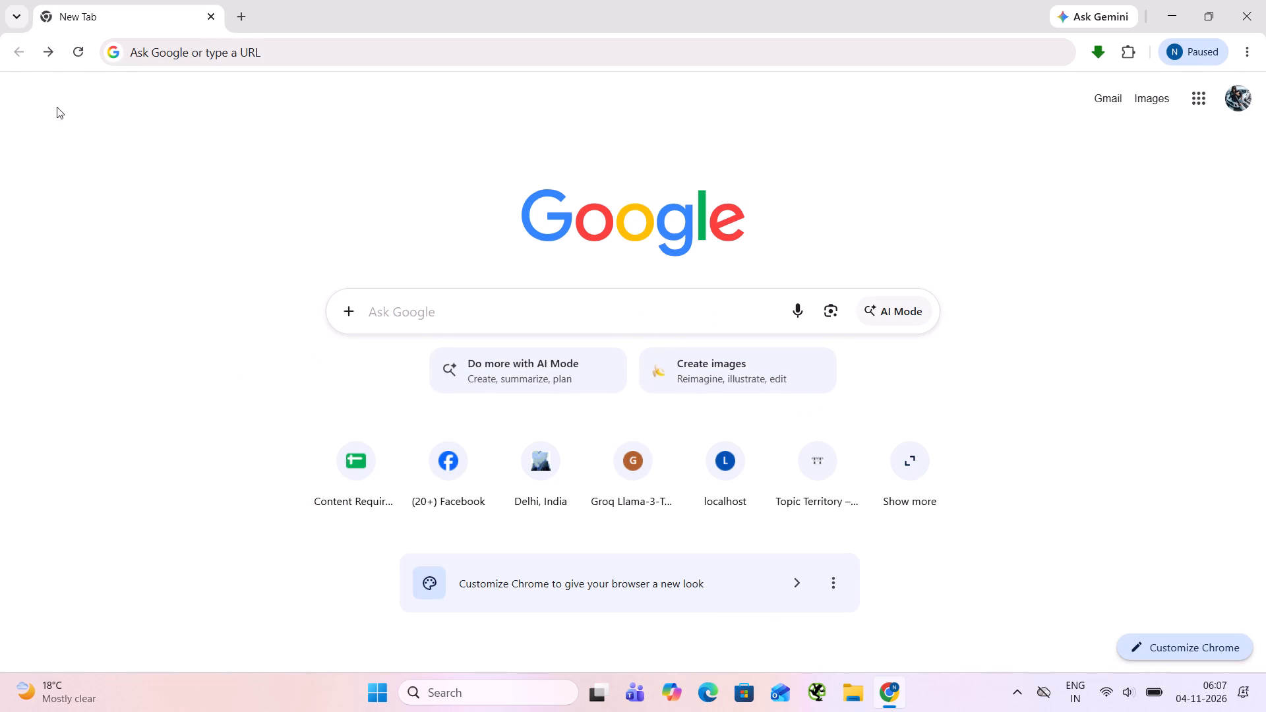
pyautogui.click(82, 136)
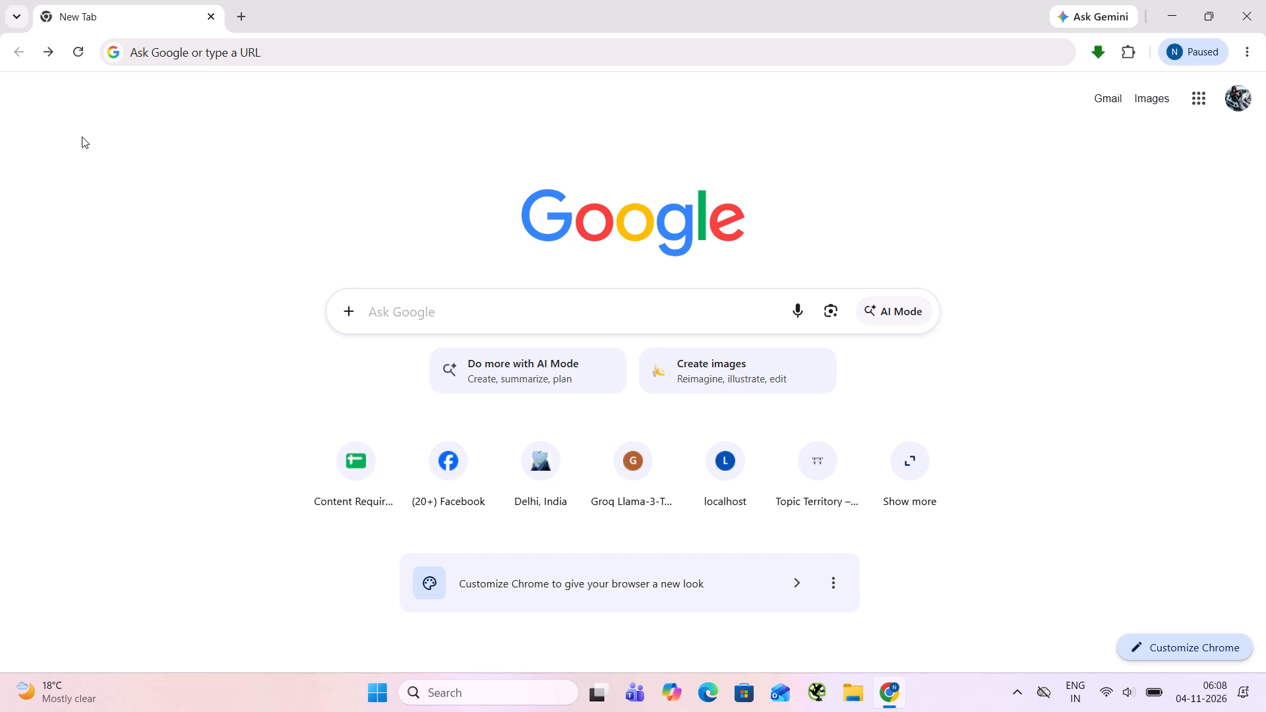
# Open Facebook and switch the active profile to the TractorBird page.
pyautogui.click(451, 473)
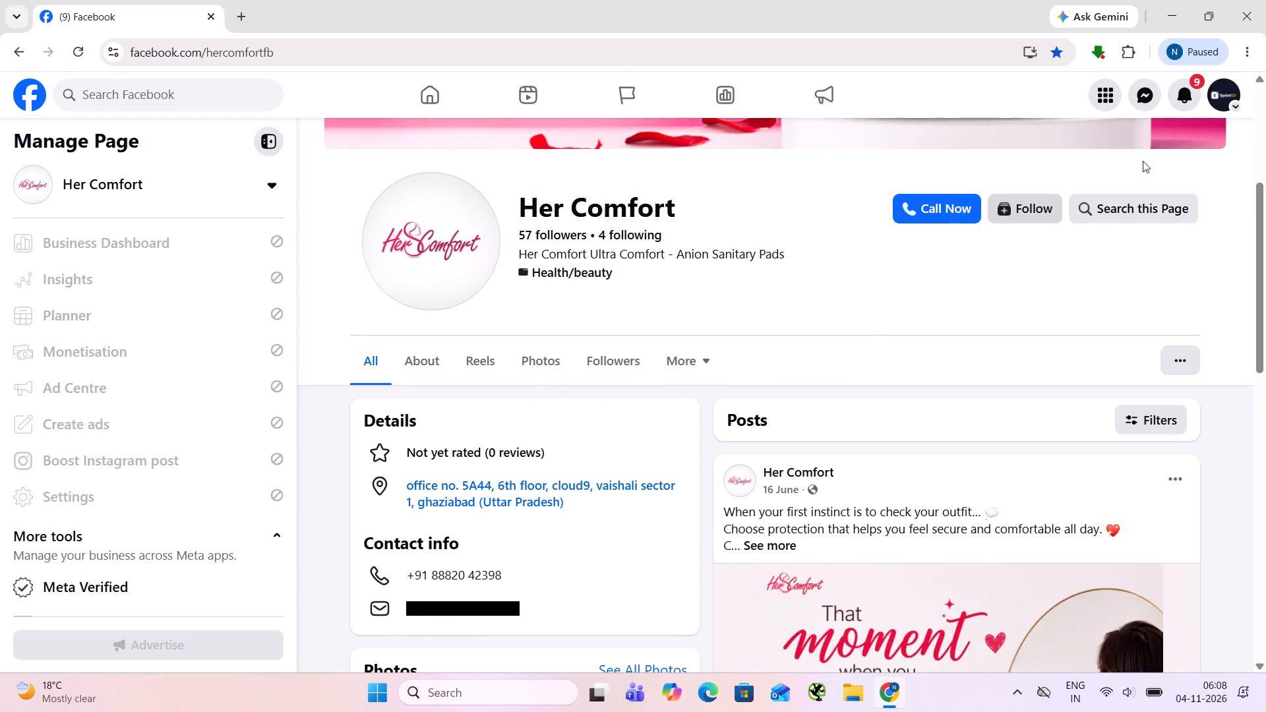
pyautogui.click(1230, 101)
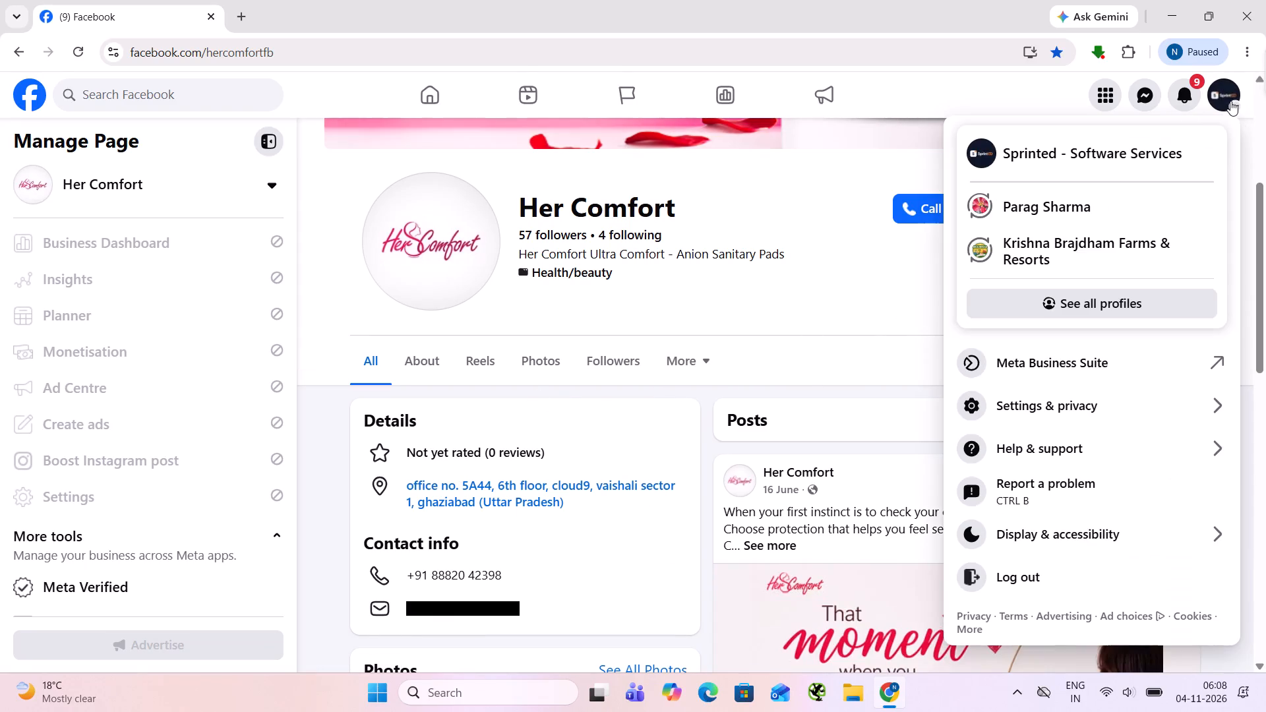
pyautogui.moveTo(1096, 287); pyautogui.dragTo(1116, 289)
pyautogui.click(1136, 313)
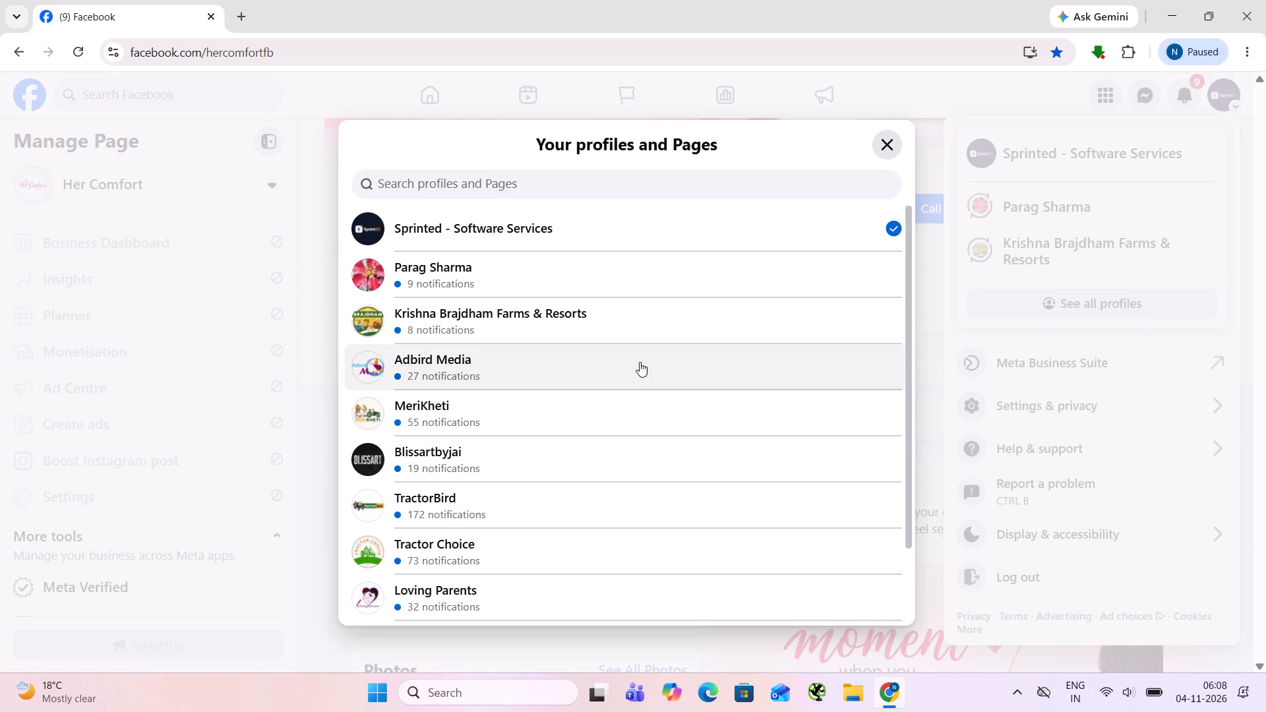
pyautogui.click(495, 514)
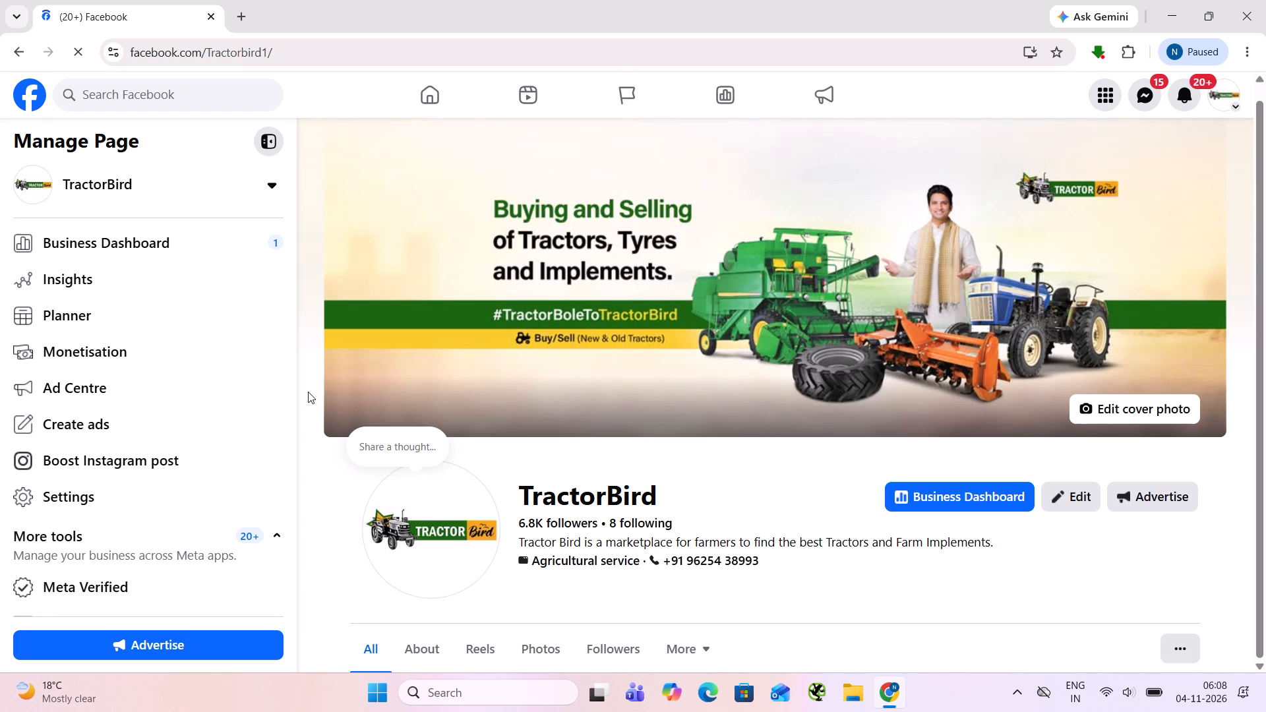
# Open Meta Business Suite for the TractorBird page and go to its Instant Forms list.
pyautogui.moveTo(290, 363); pyautogui.dragTo(286, 496)
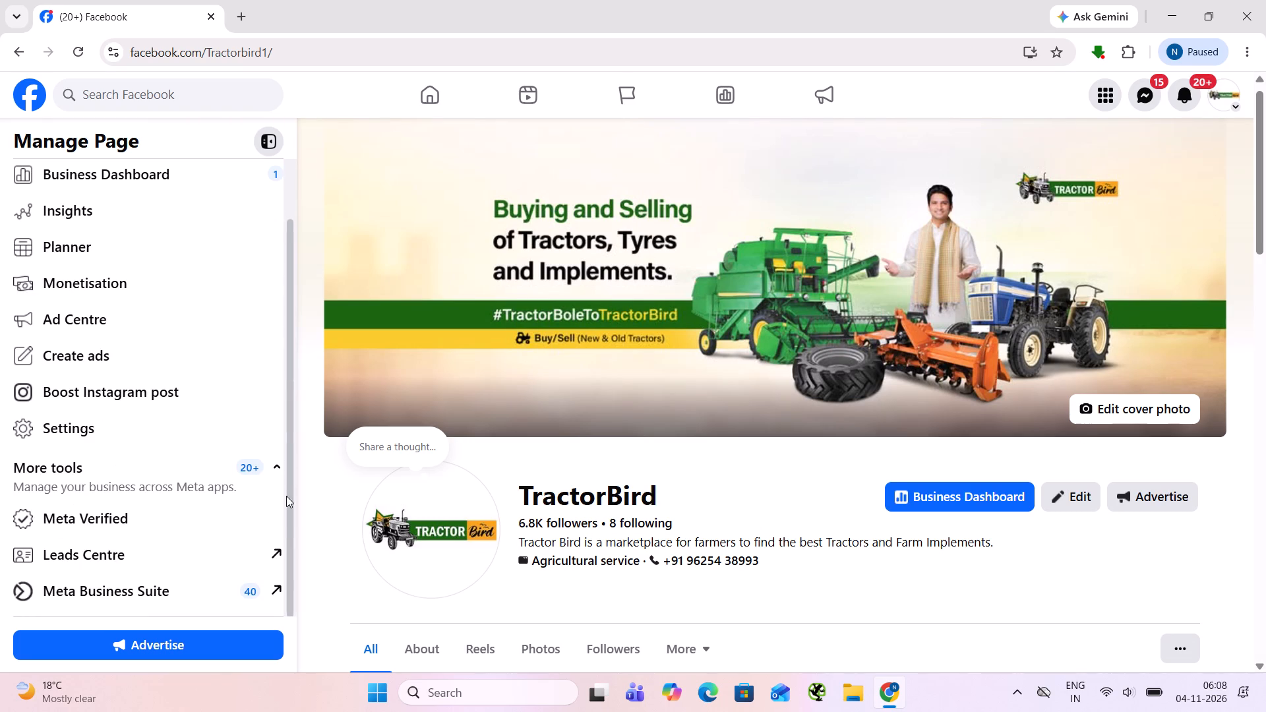
pyautogui.moveTo(286, 496); pyautogui.dragTo(287, 526)
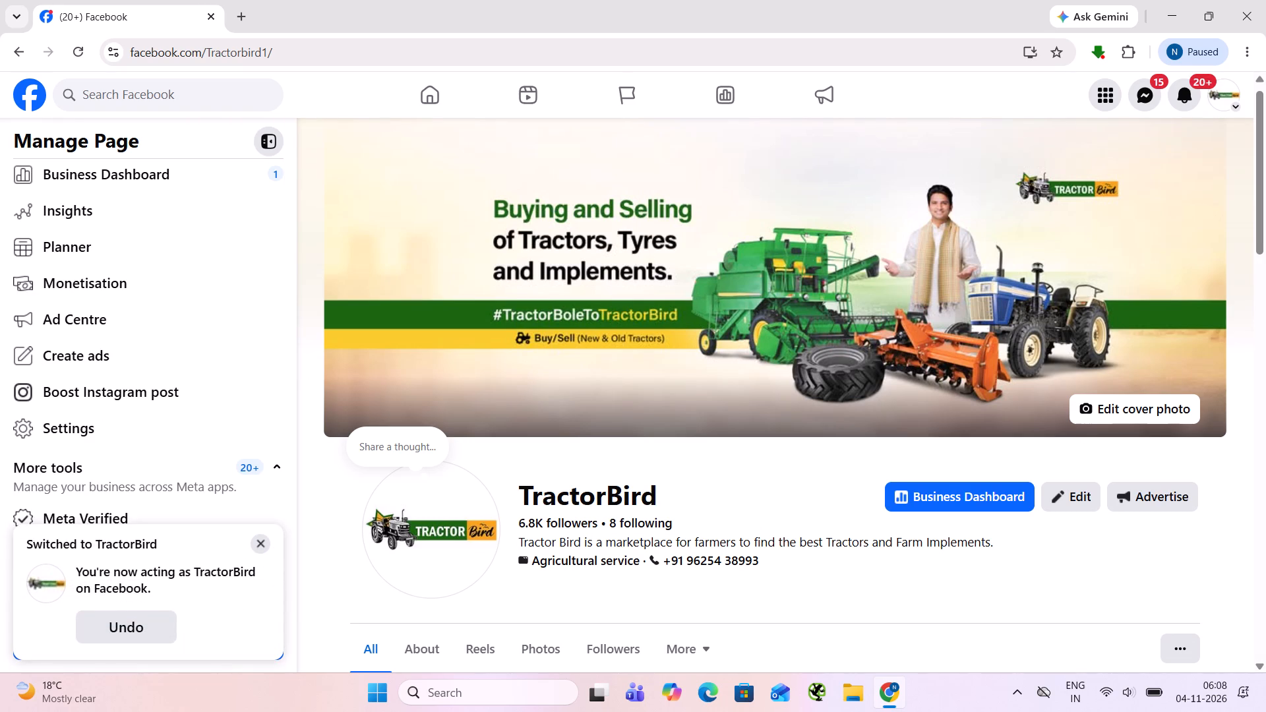
pyautogui.click(260, 549)
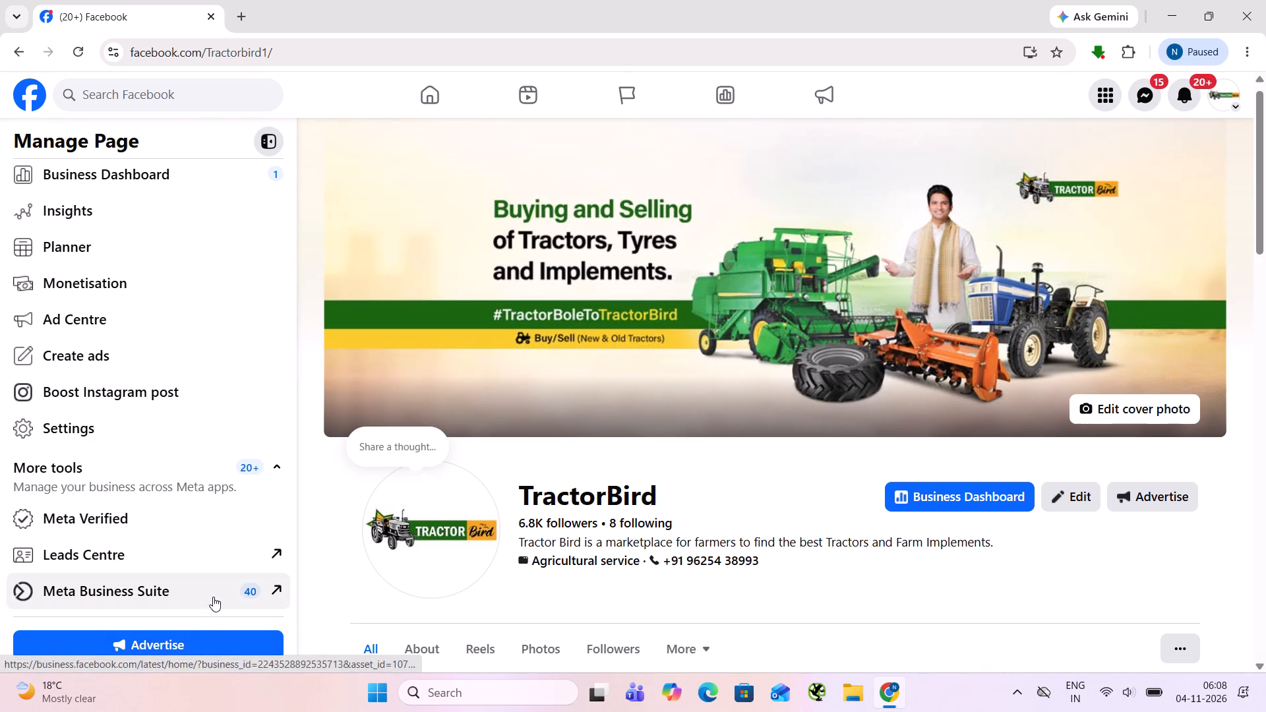
pyautogui.click(213, 597)
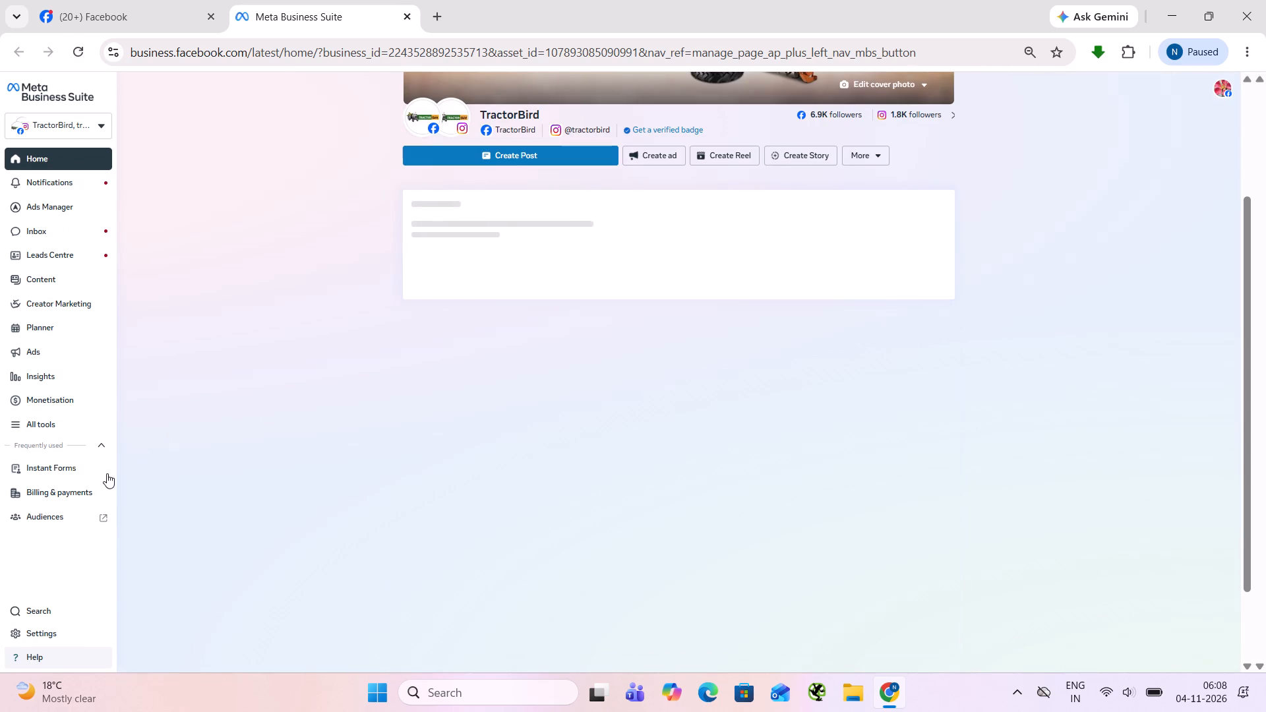
pyautogui.click(86, 467)
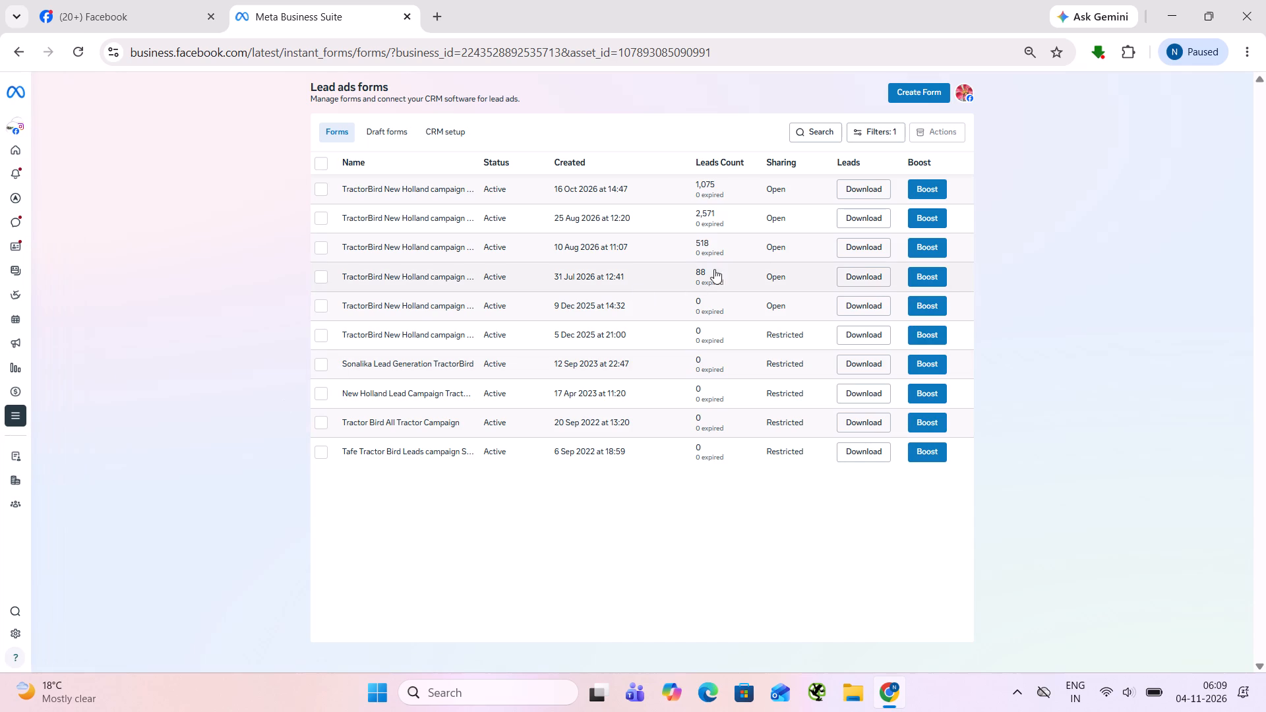
# Download yesterday's leads (3 Nov 2026) for the TractorBird New Holland form created 16 Oct 2026, as an XLS file.
pyautogui.click(860, 191)
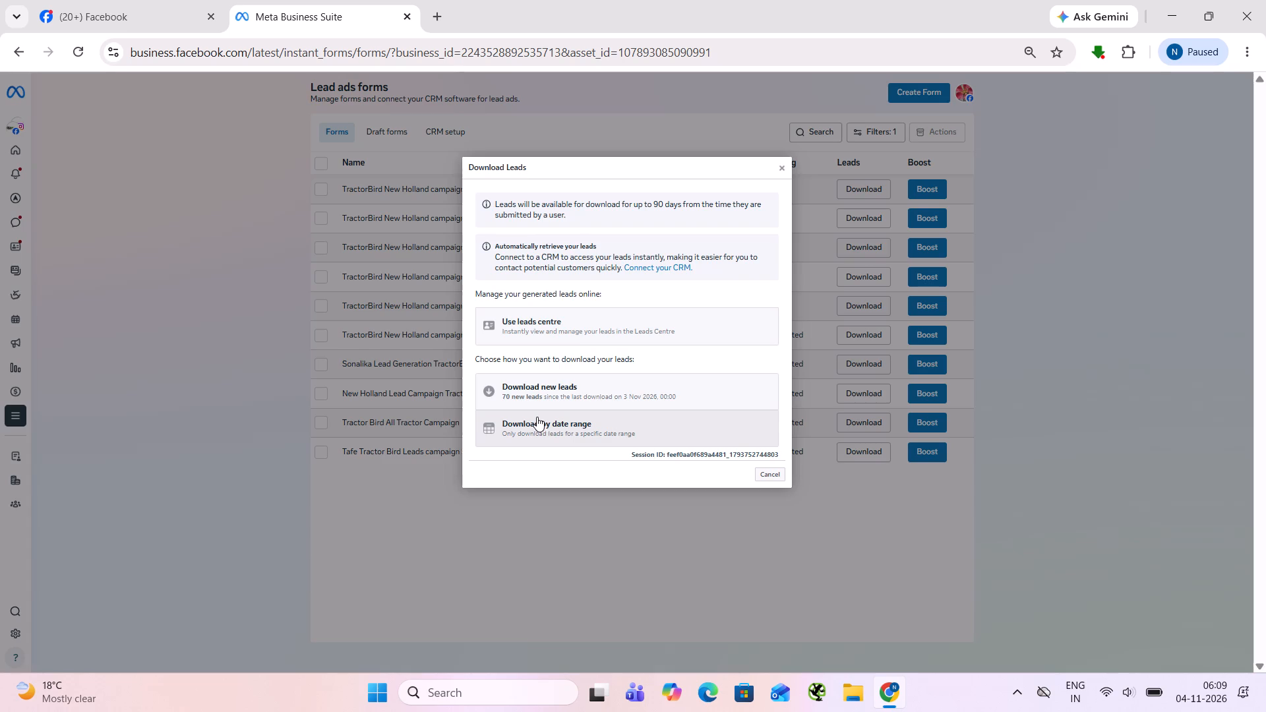
pyautogui.click(540, 421)
pyautogui.click(540, 421)
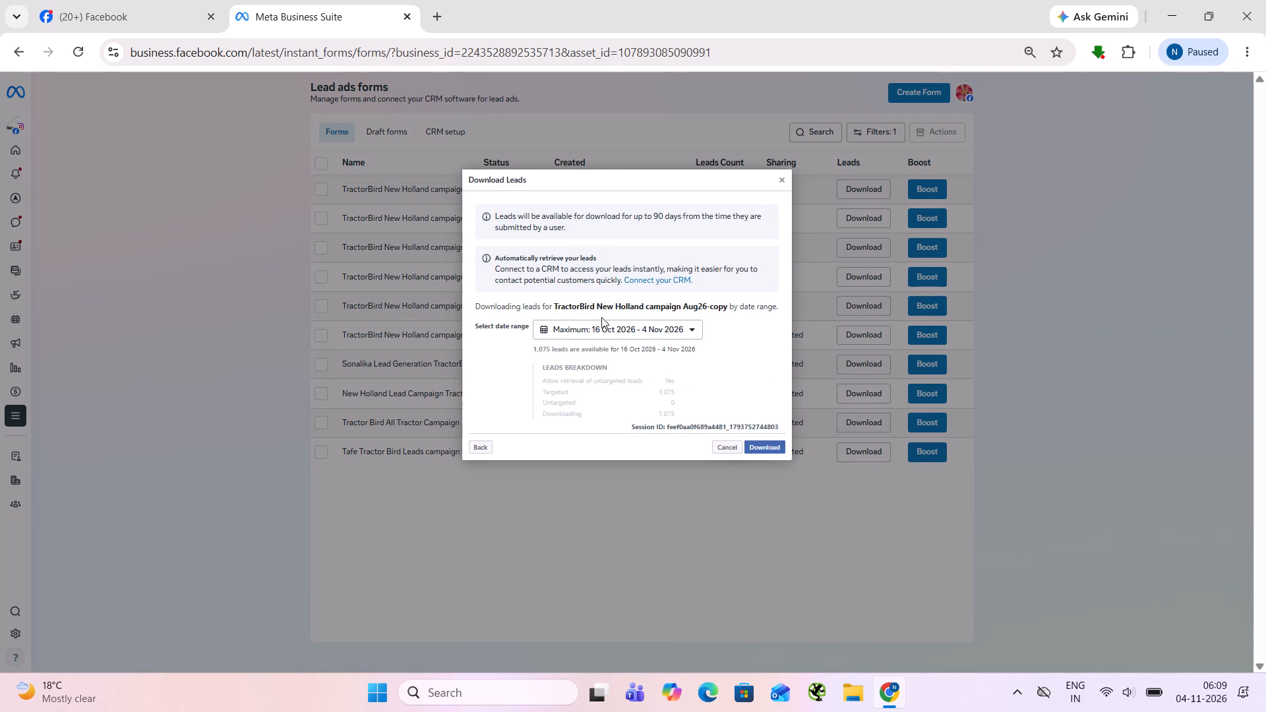
pyautogui.click(599, 326)
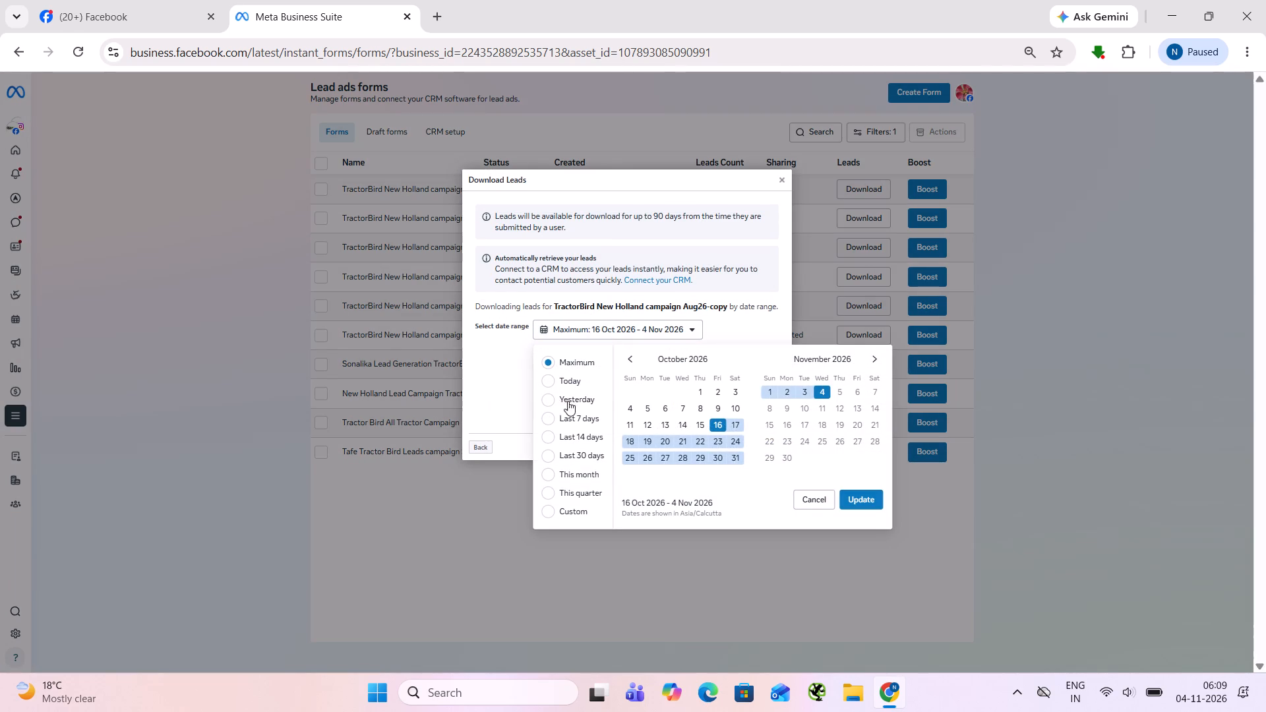
pyautogui.click(574, 408)
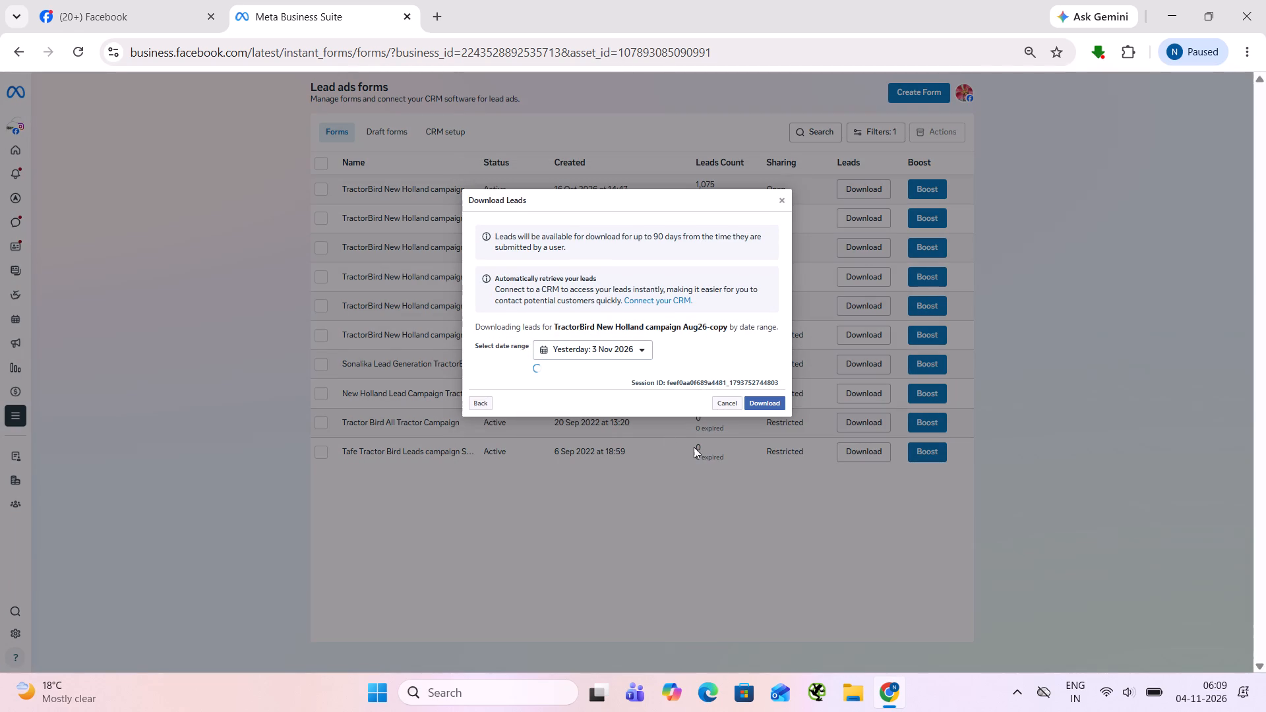
pyautogui.click(758, 443)
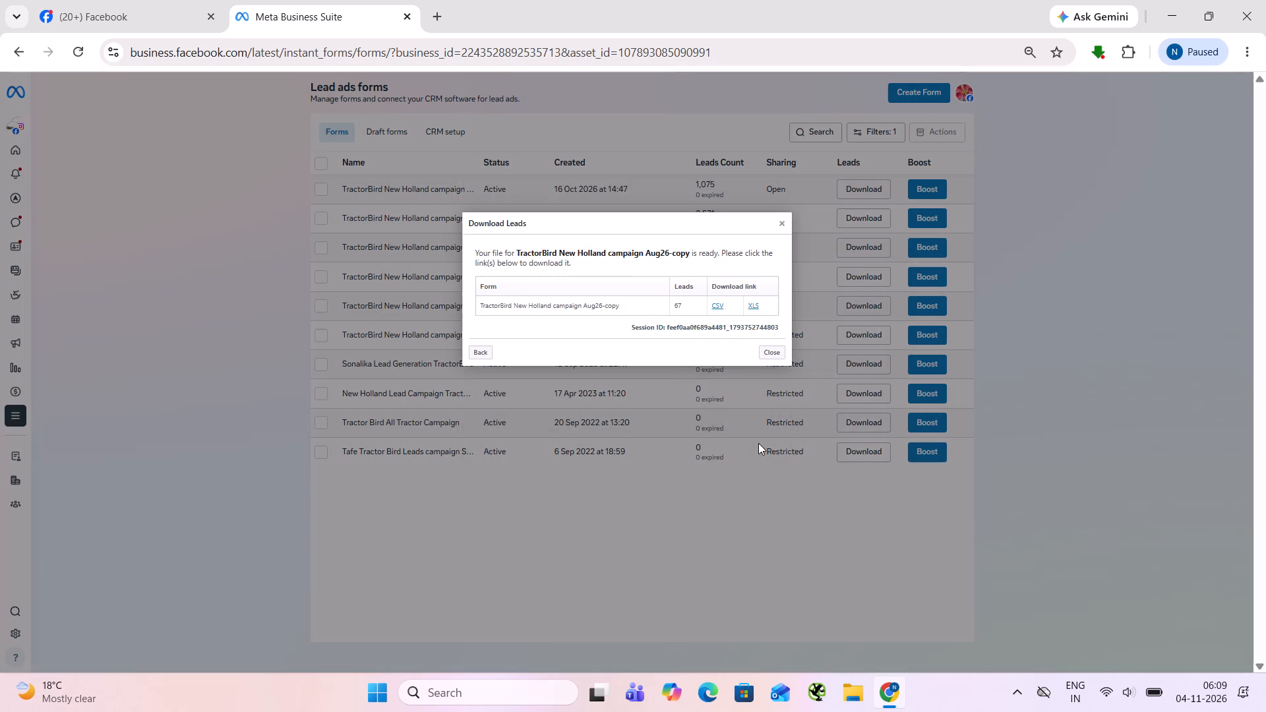
pyautogui.click(754, 305)
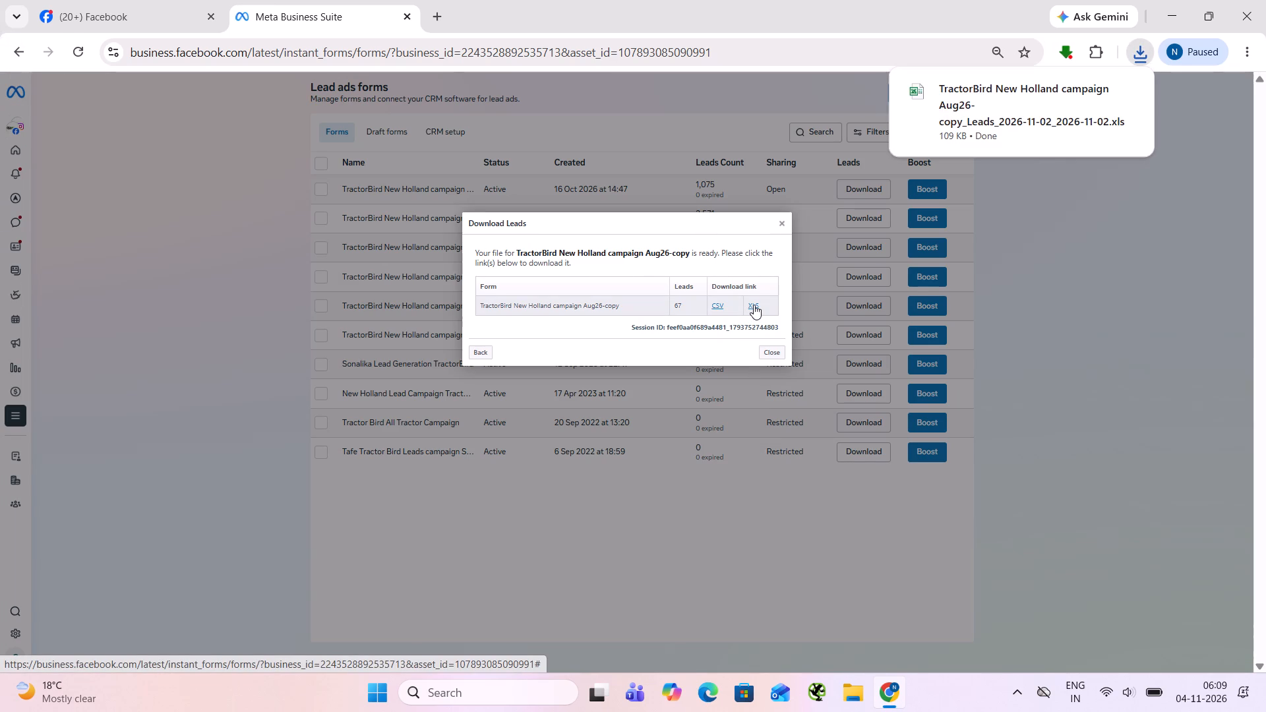
# Open Google Drive in a new tab and switch to the MeriKheti account's Drive.
pyautogui.click(440, 9)
pyautogui.write('dr')
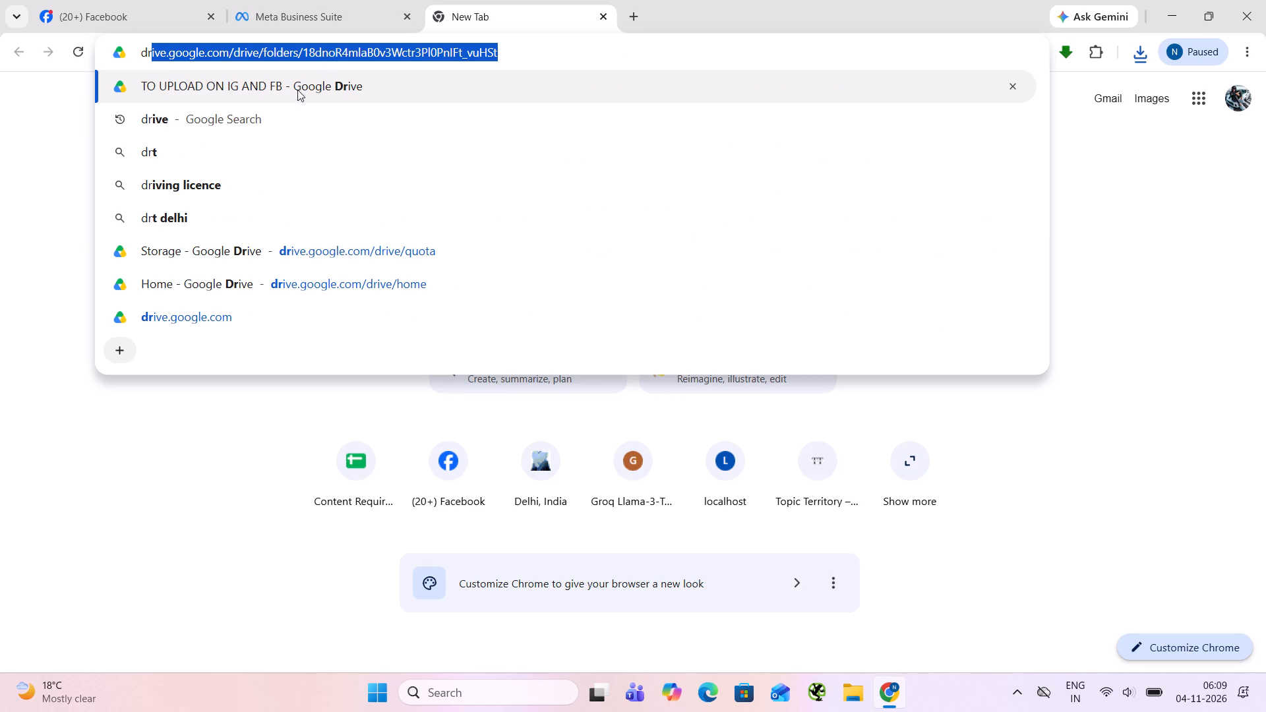
pyautogui.click(297, 90)
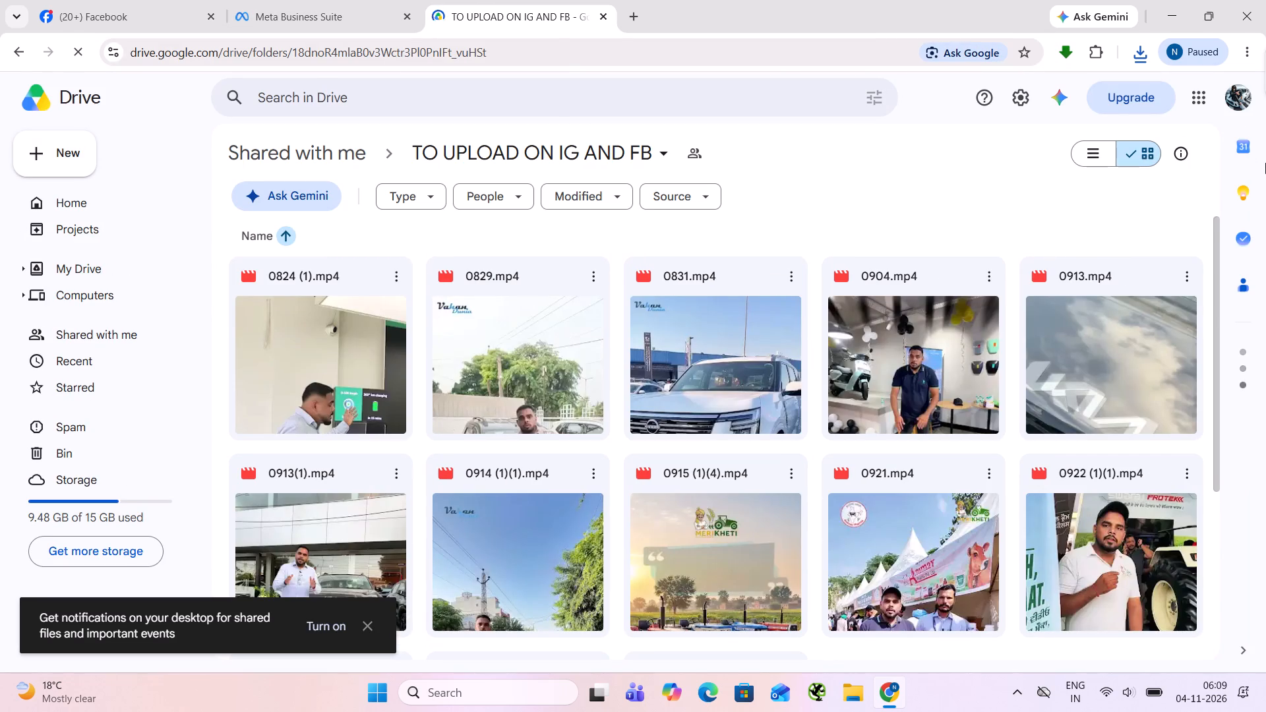
pyautogui.click(1235, 99)
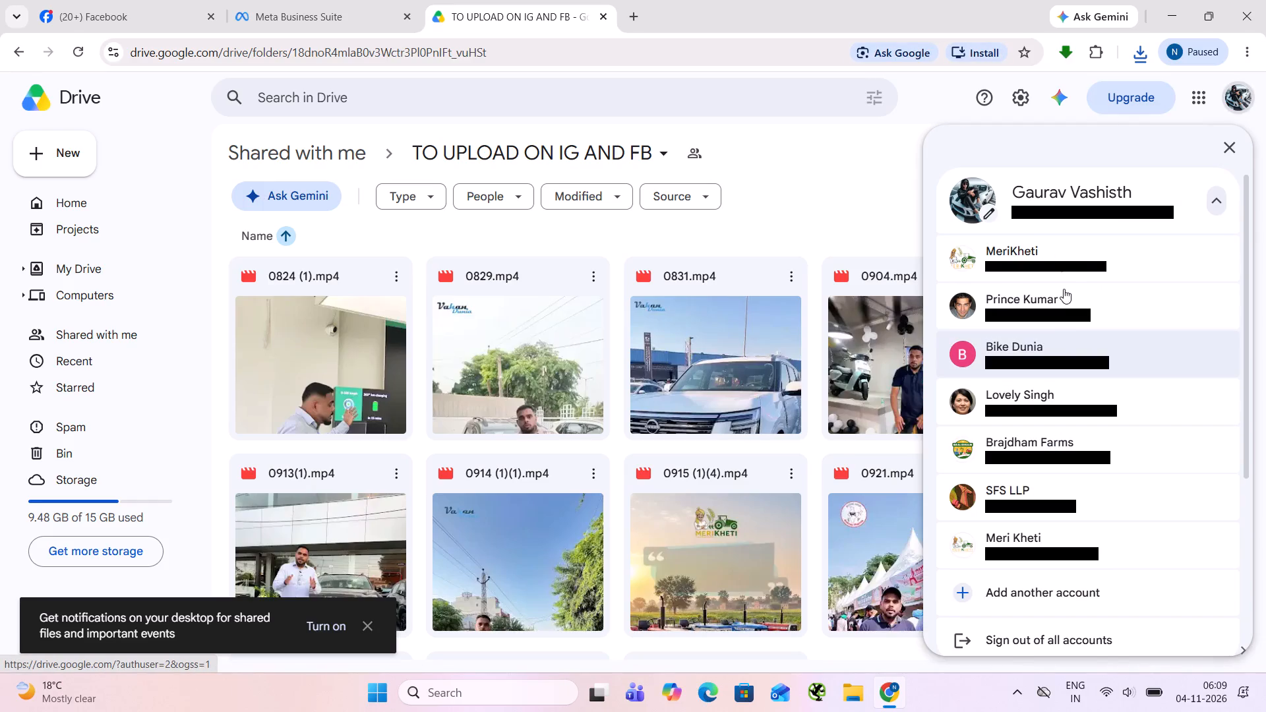
pyautogui.click(1063, 268)
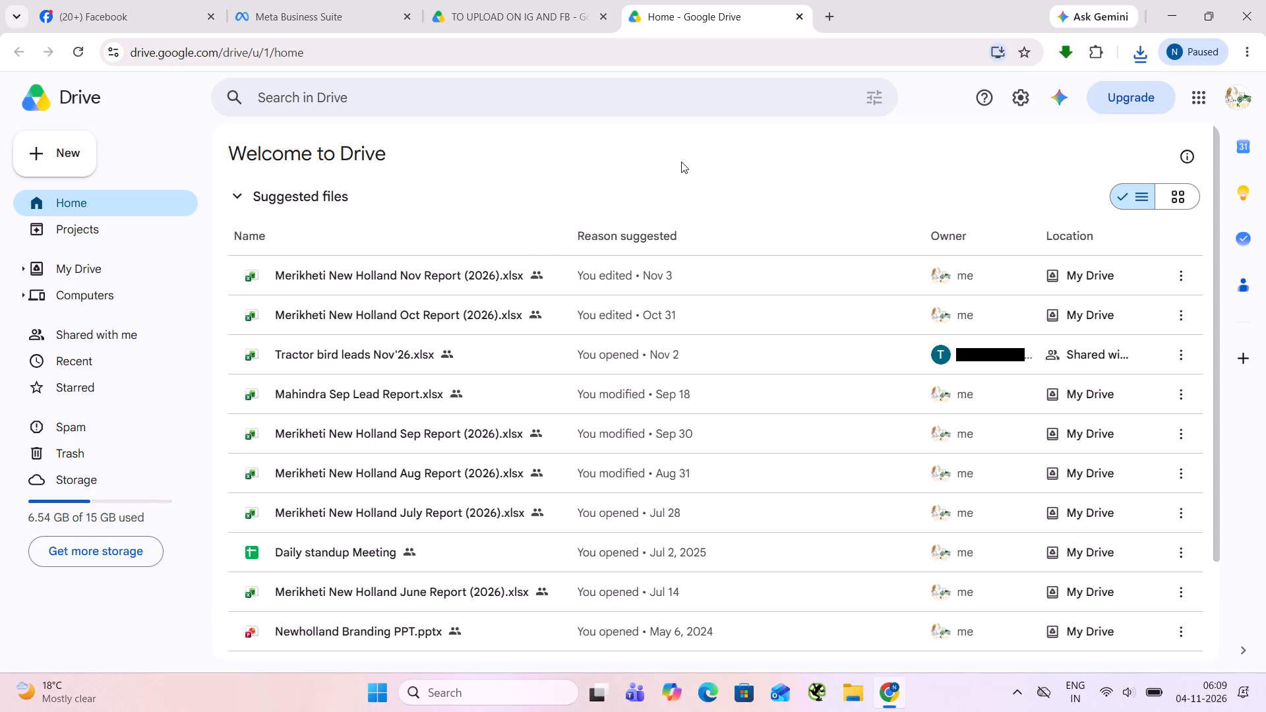
# Open the Drive of the Brajdham Farms account.
pyautogui.rightClick(1249, 109)
pyautogui.click(1246, 98)
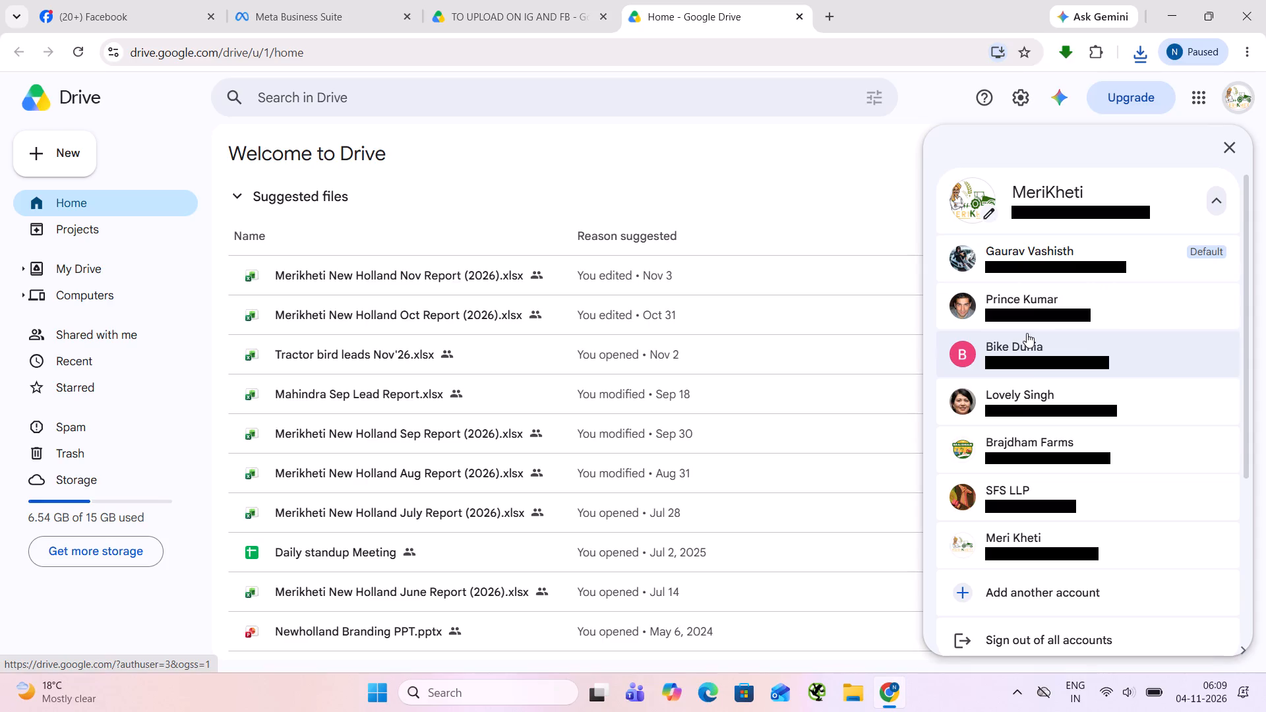
pyautogui.click(1014, 442)
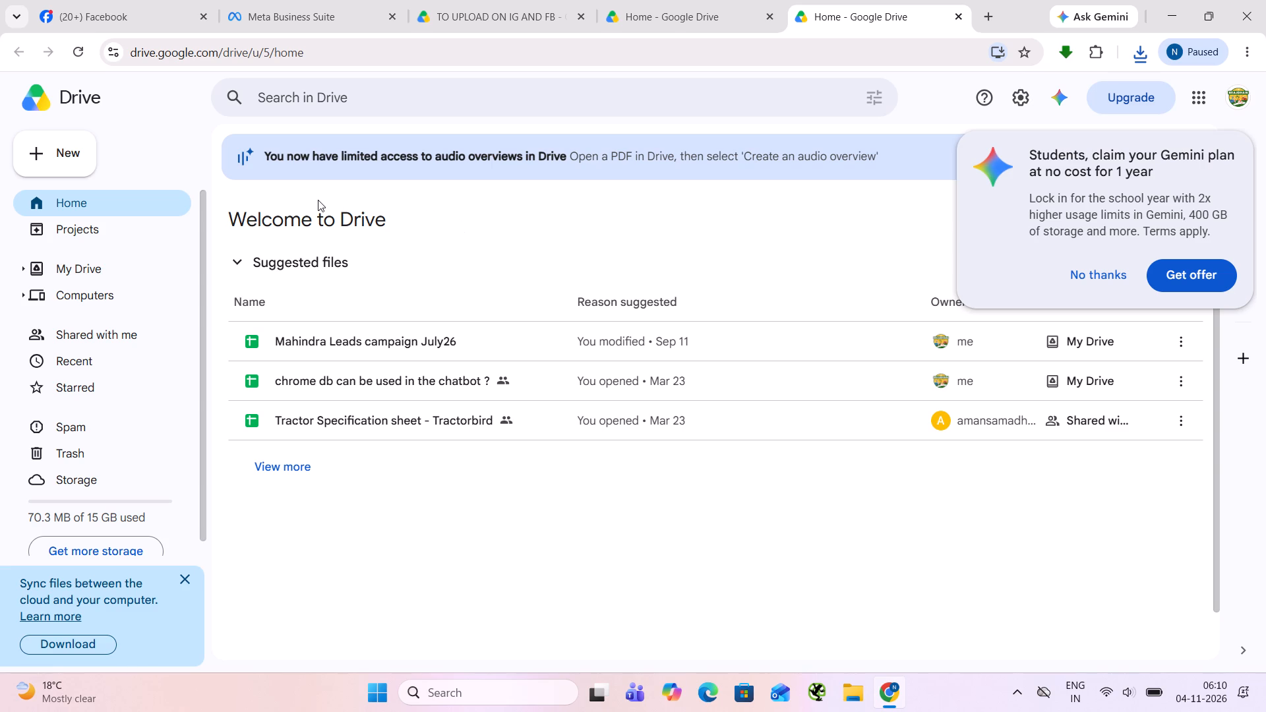
# Upload the downloaded TractorBird New Holland campaign leads file to the Brajdham Farms Drive and decline the Gemini student offer.
pyautogui.click(95, 154)
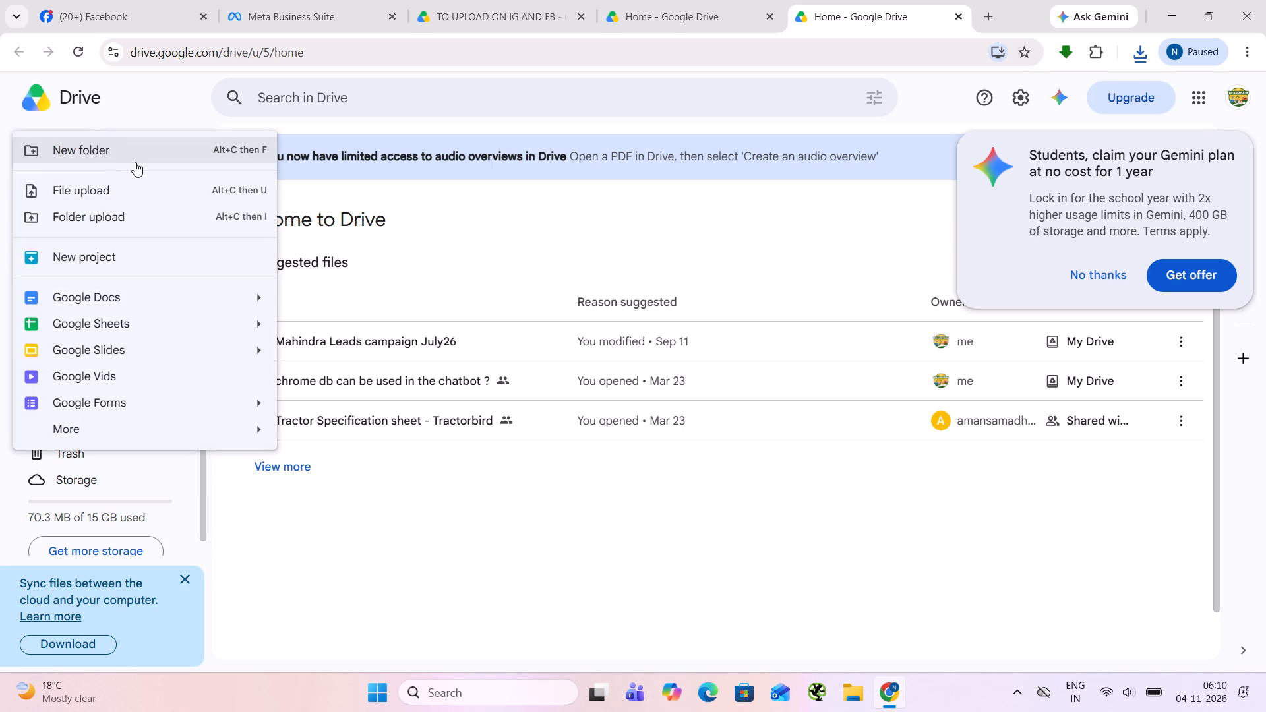
pyautogui.doubleClick(136, 181)
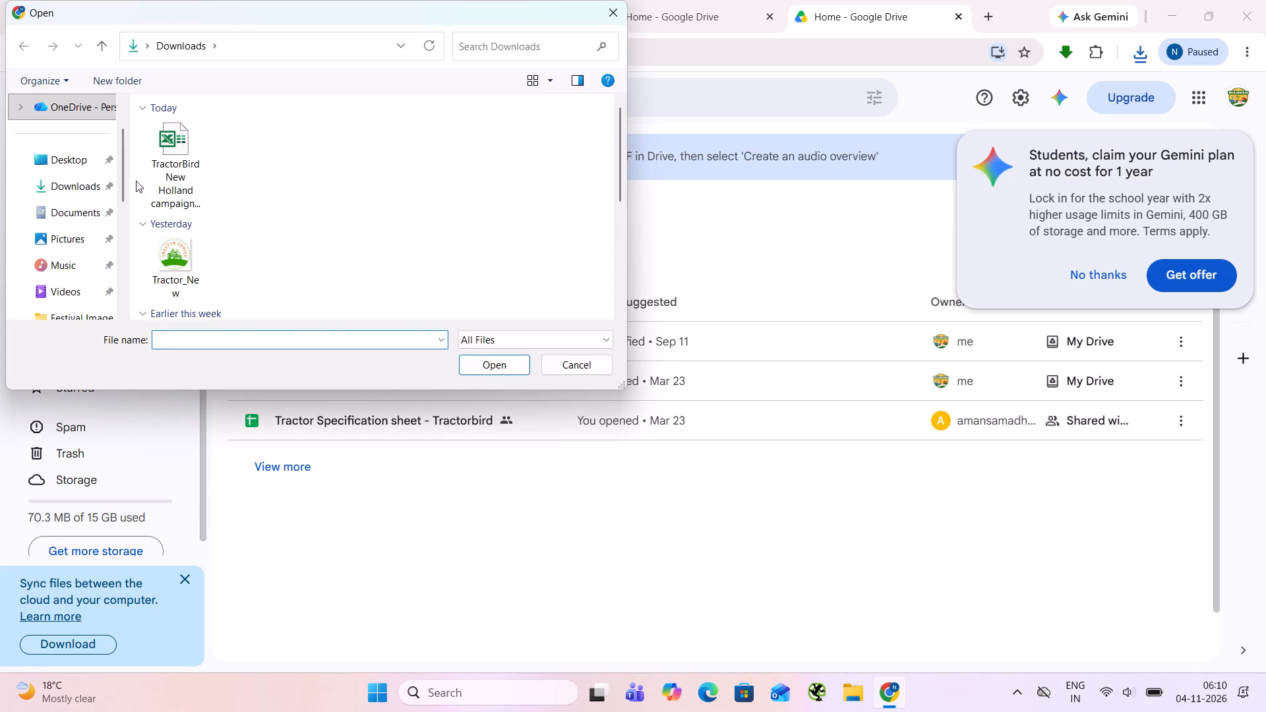
pyautogui.doubleClick(198, 163)
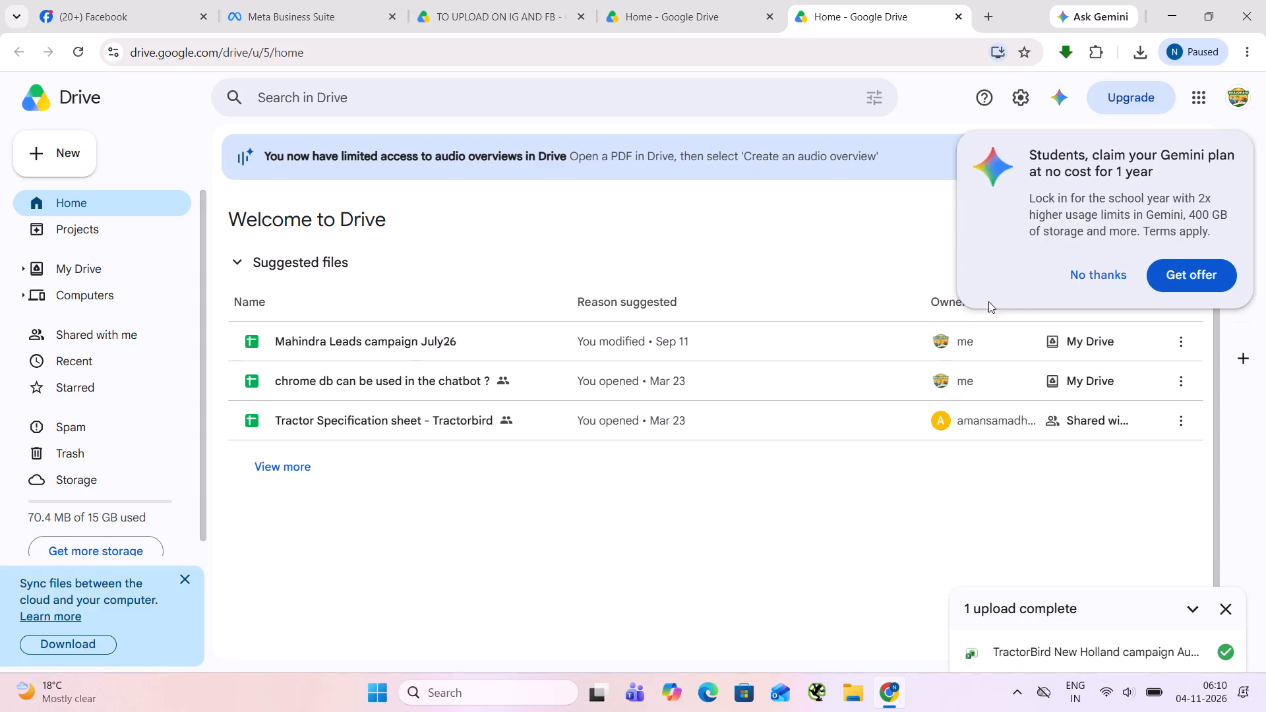
pyautogui.click(1066, 276)
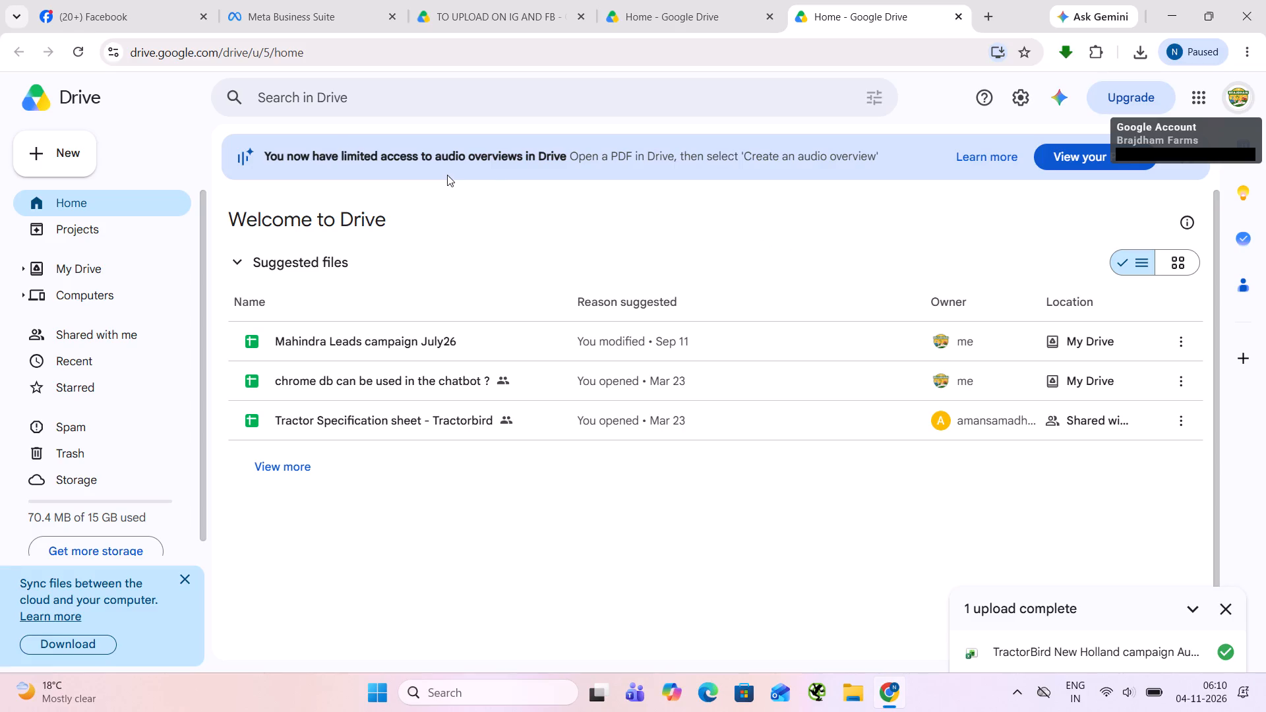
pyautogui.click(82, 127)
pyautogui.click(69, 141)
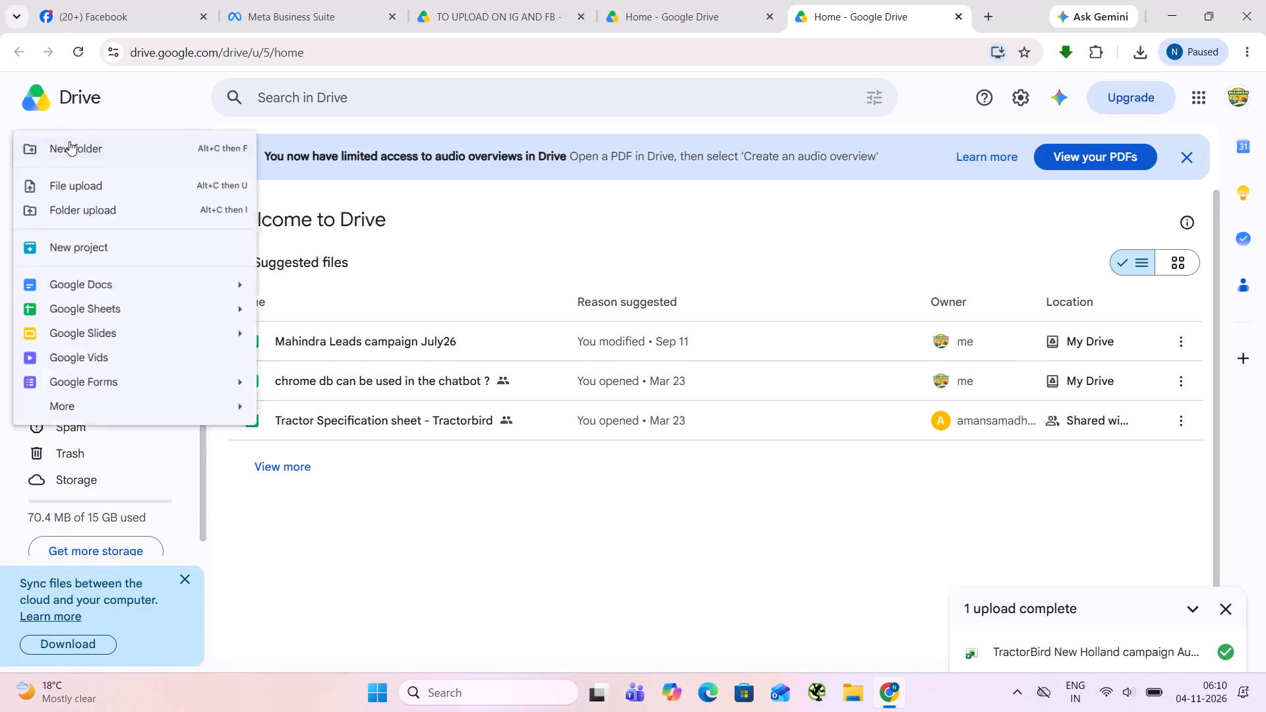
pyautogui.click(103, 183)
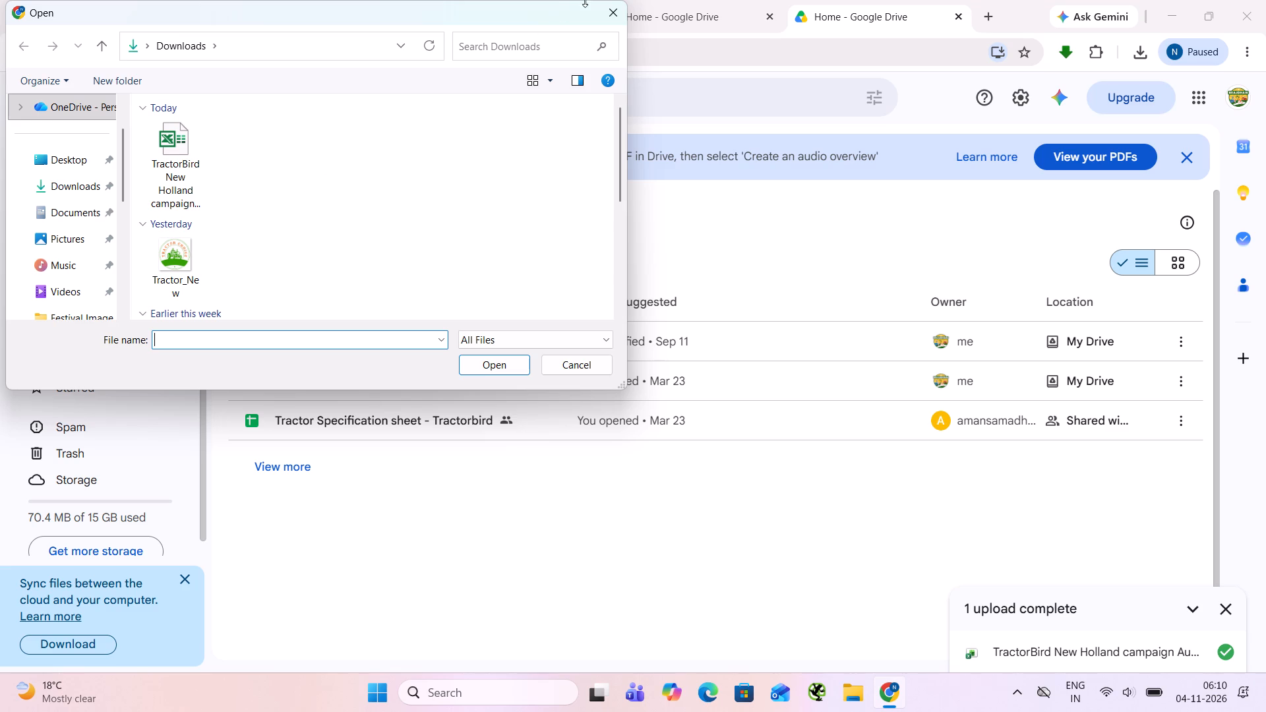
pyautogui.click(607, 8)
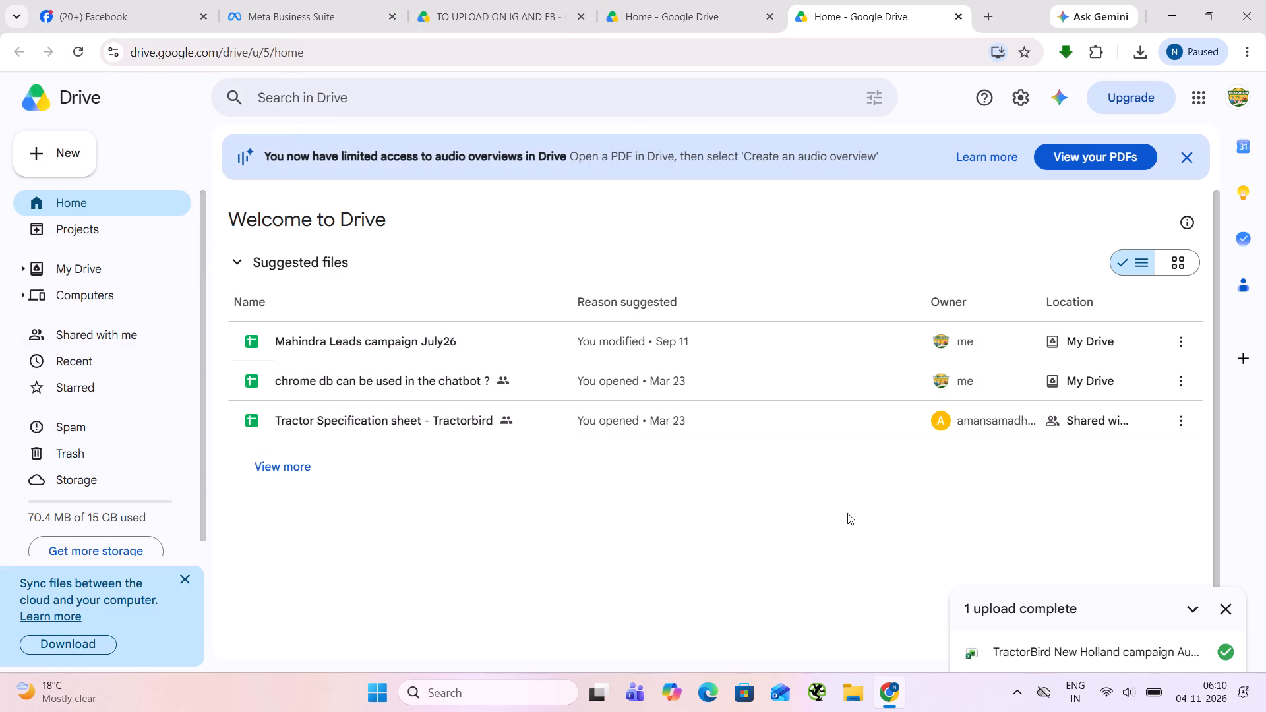
# Open the uploaded TractorBird New Holland leads file in Google Sheets and dismiss the AI function and Gemini promotions.
pyautogui.click(981, 643)
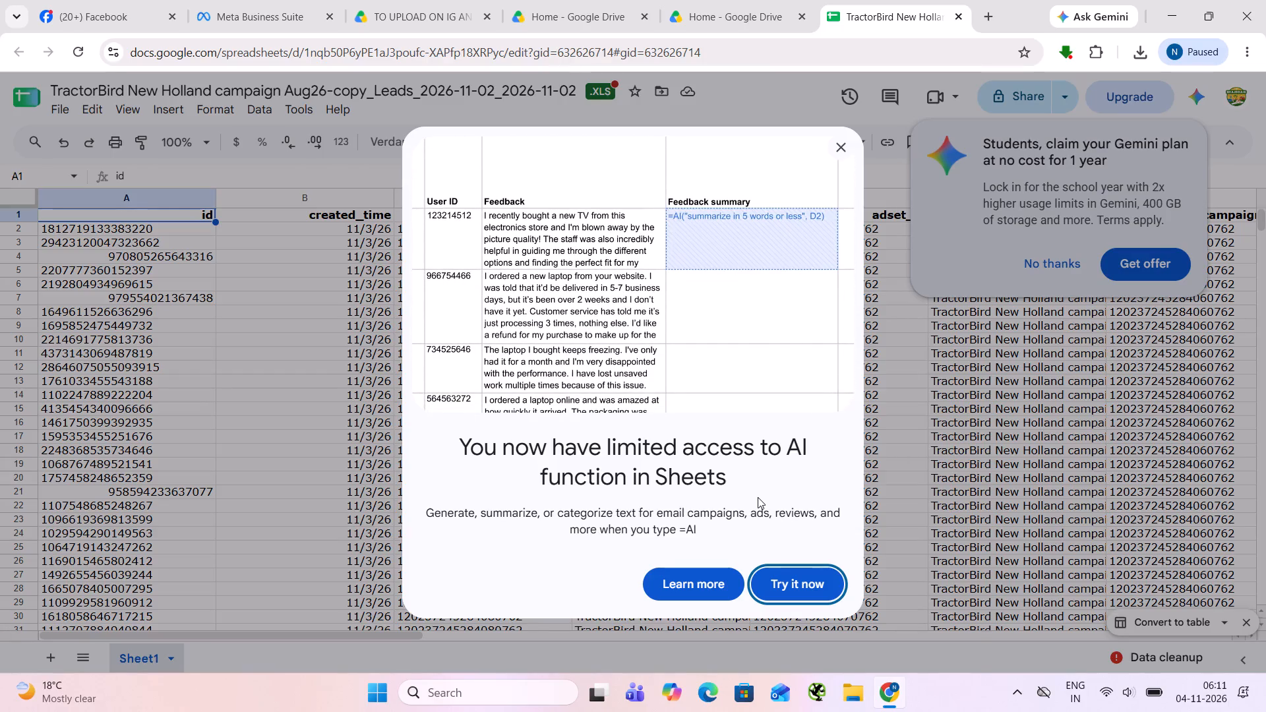
pyautogui.click(843, 141)
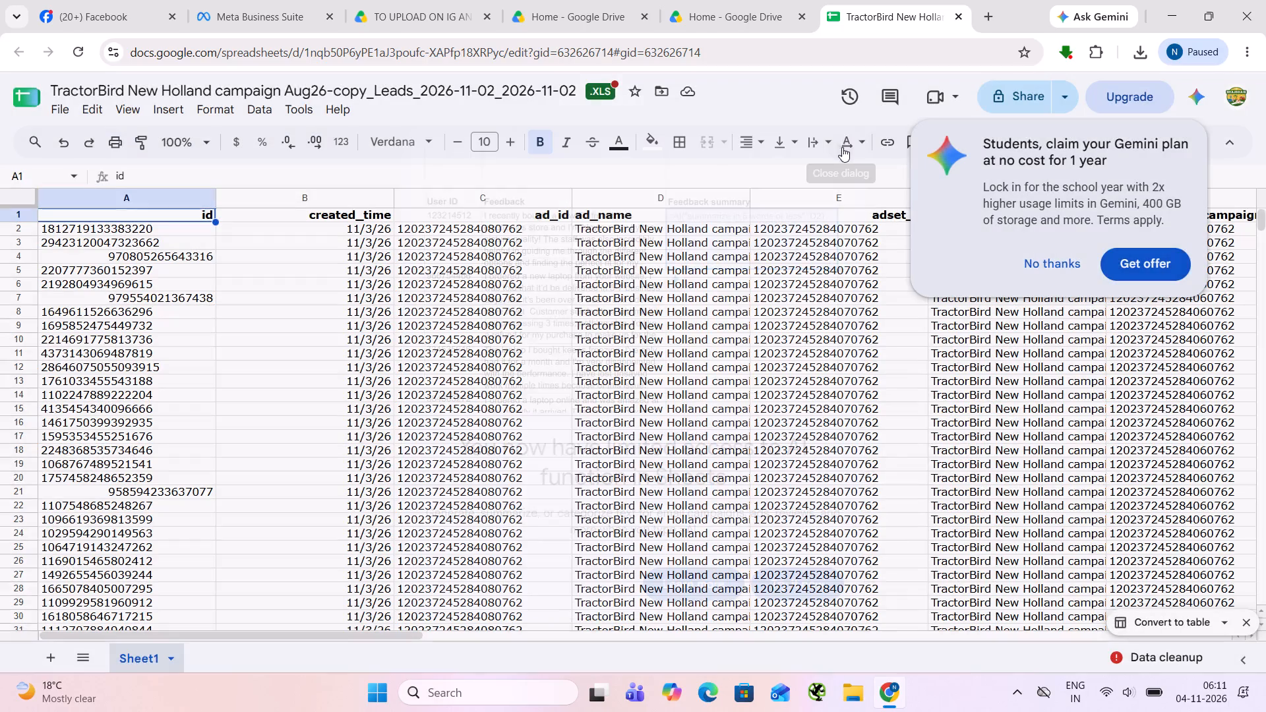
pyautogui.click(1080, 263)
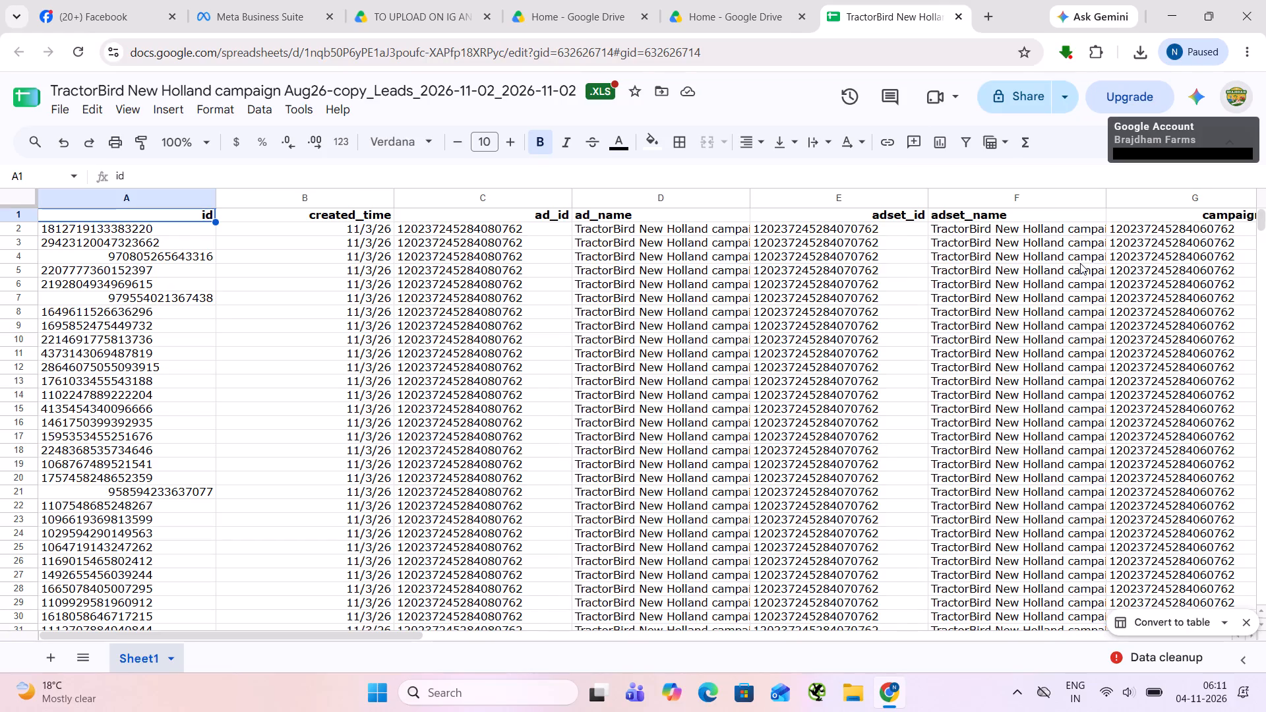
# Go to the end of row 6 in the leads sheet to view the lead detail columns such as full_name, state and city.
pyautogui.hotkey('ctrl', 'Right')
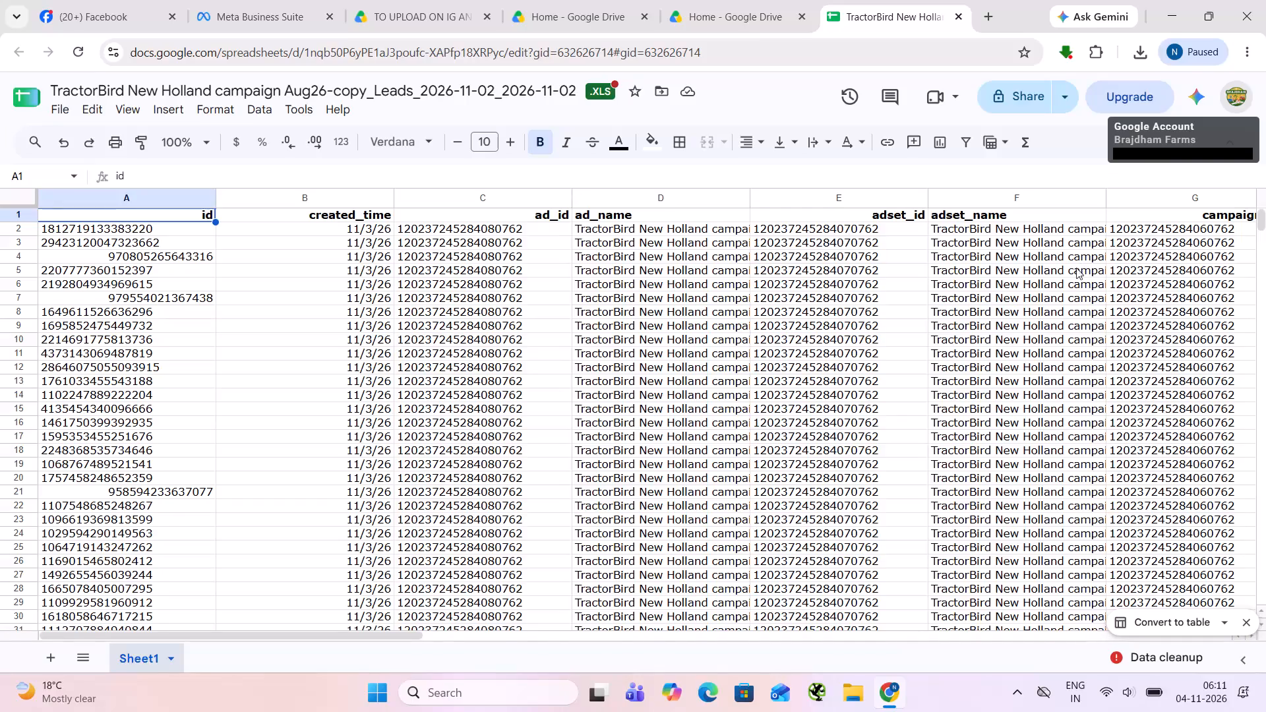
pyautogui.click(820, 287)
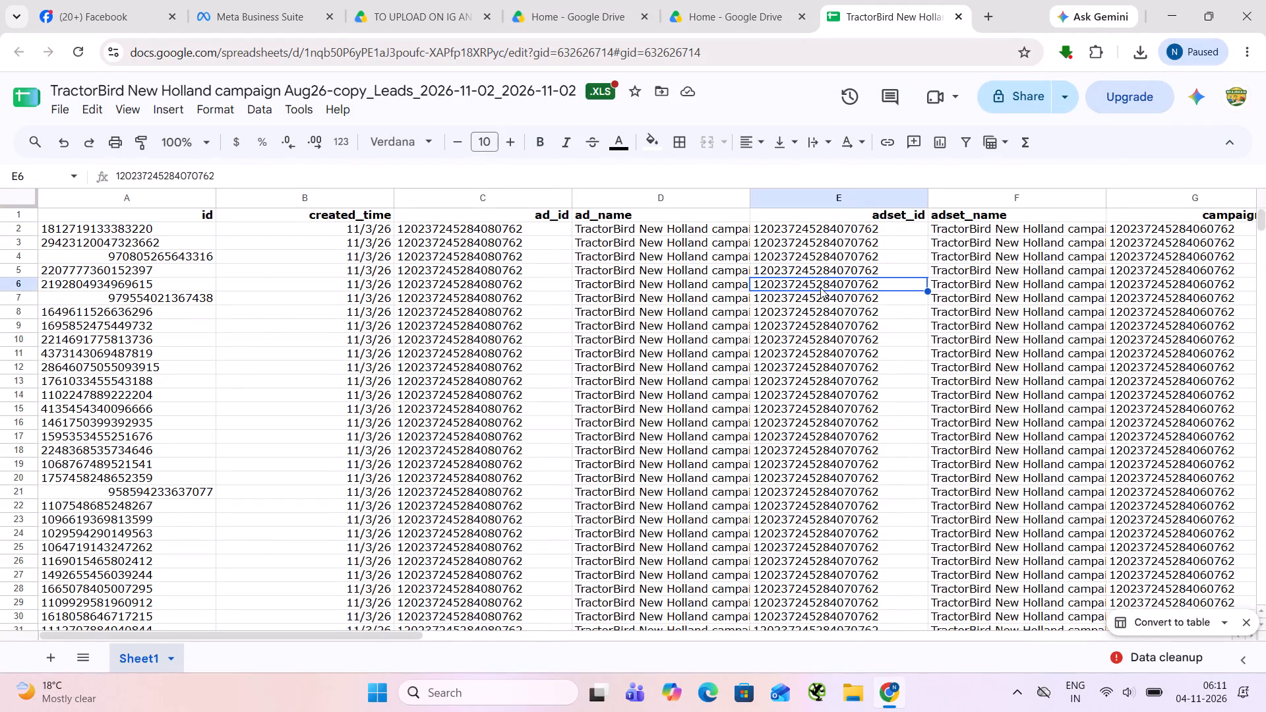
pyautogui.hotkey('ctrl', 'Right')
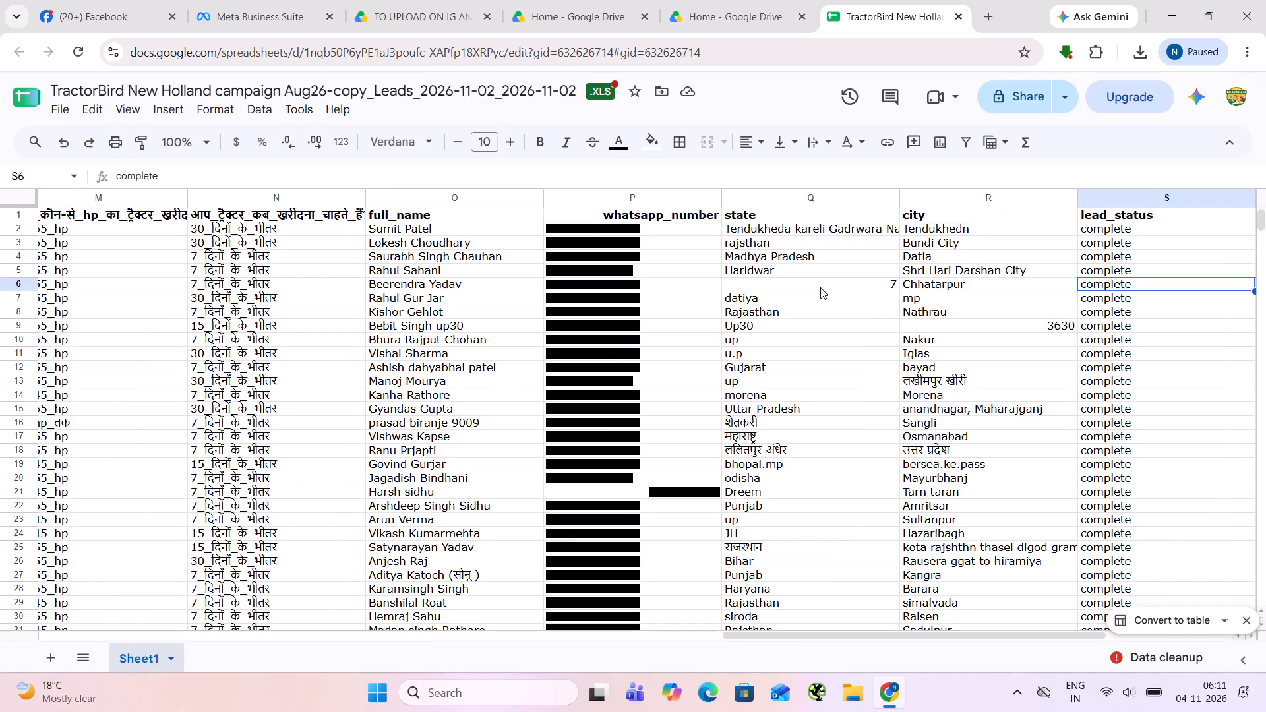
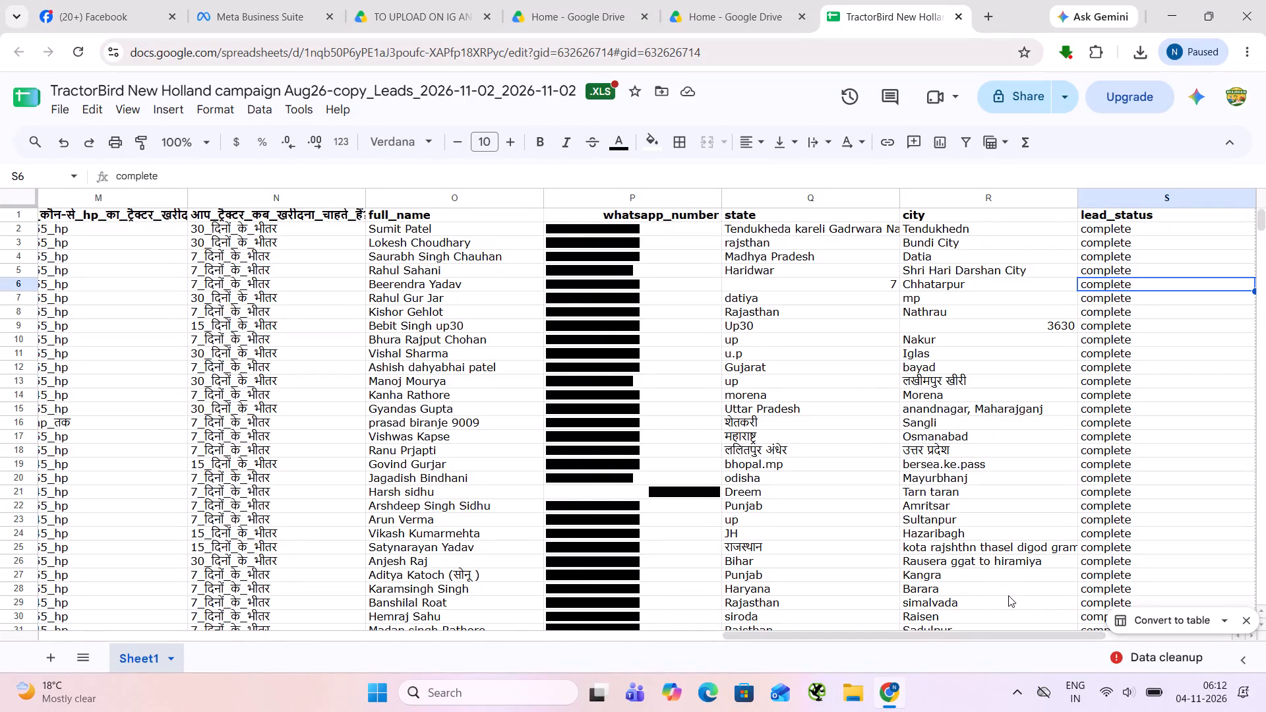
# Check the current date in the system calendar and return to the leads sheet.
pyautogui.click(1188, 700)
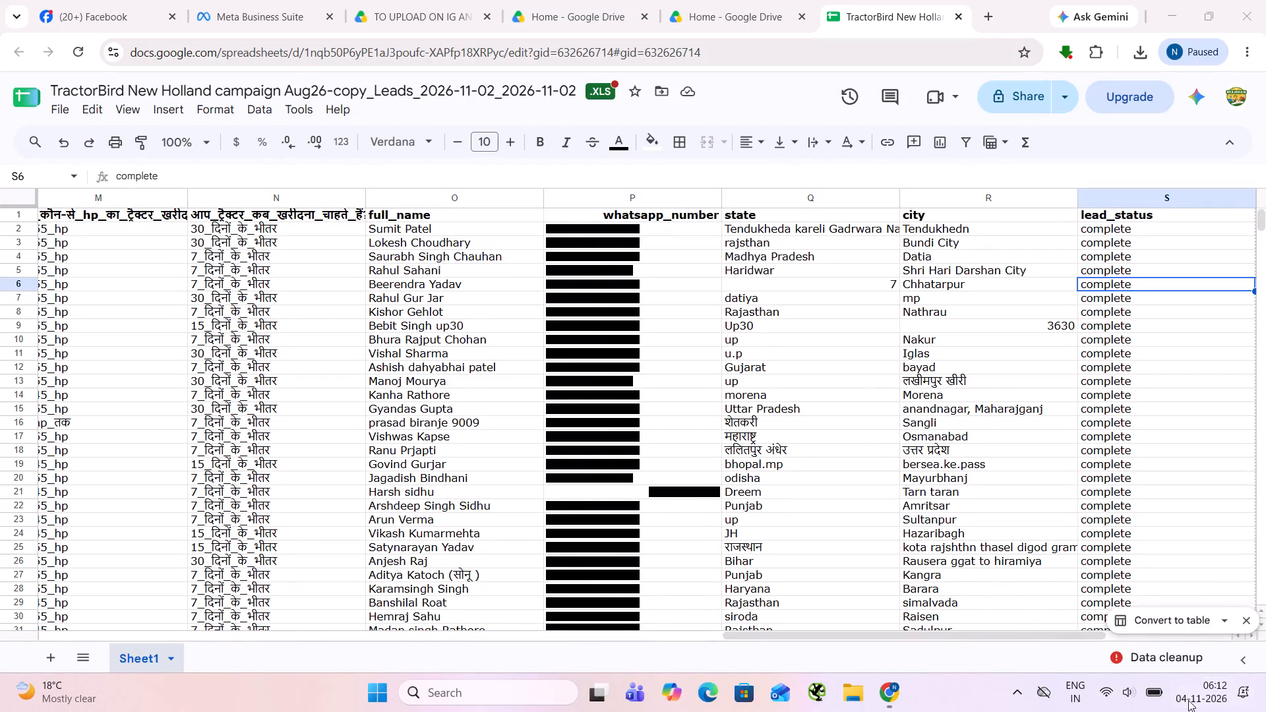
pyautogui.click(1188, 700)
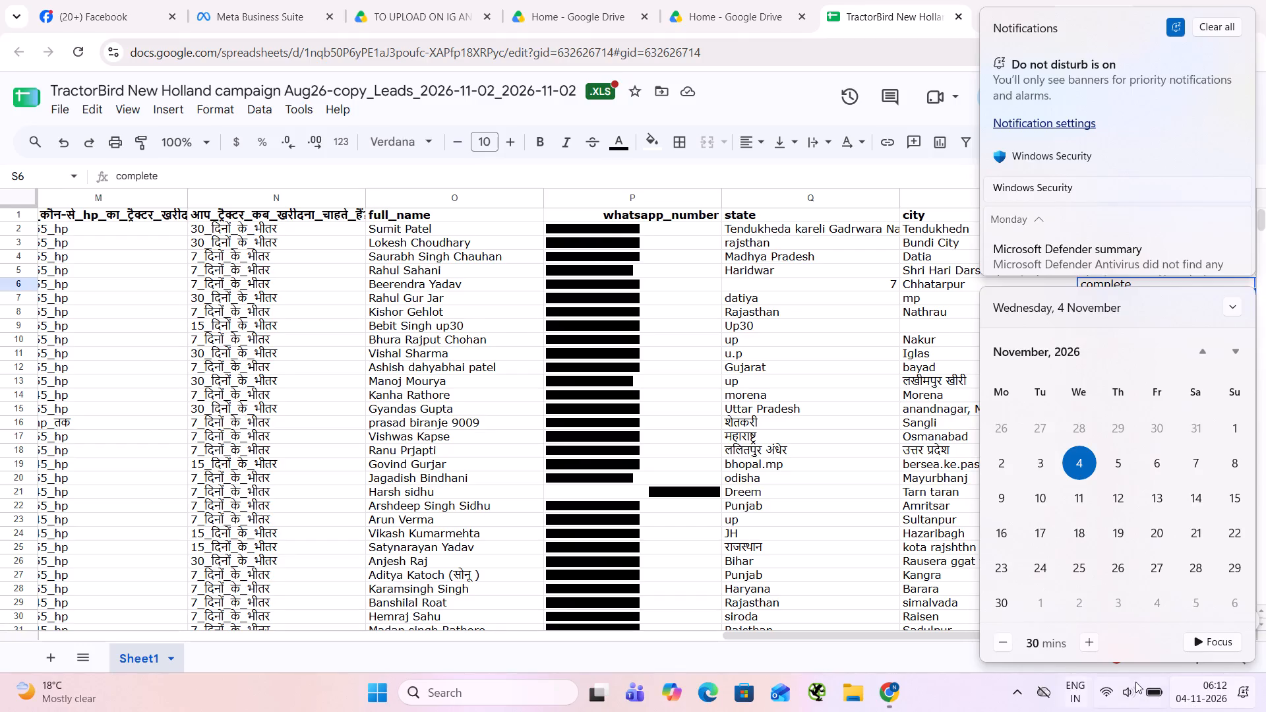
pyautogui.click(751, 364)
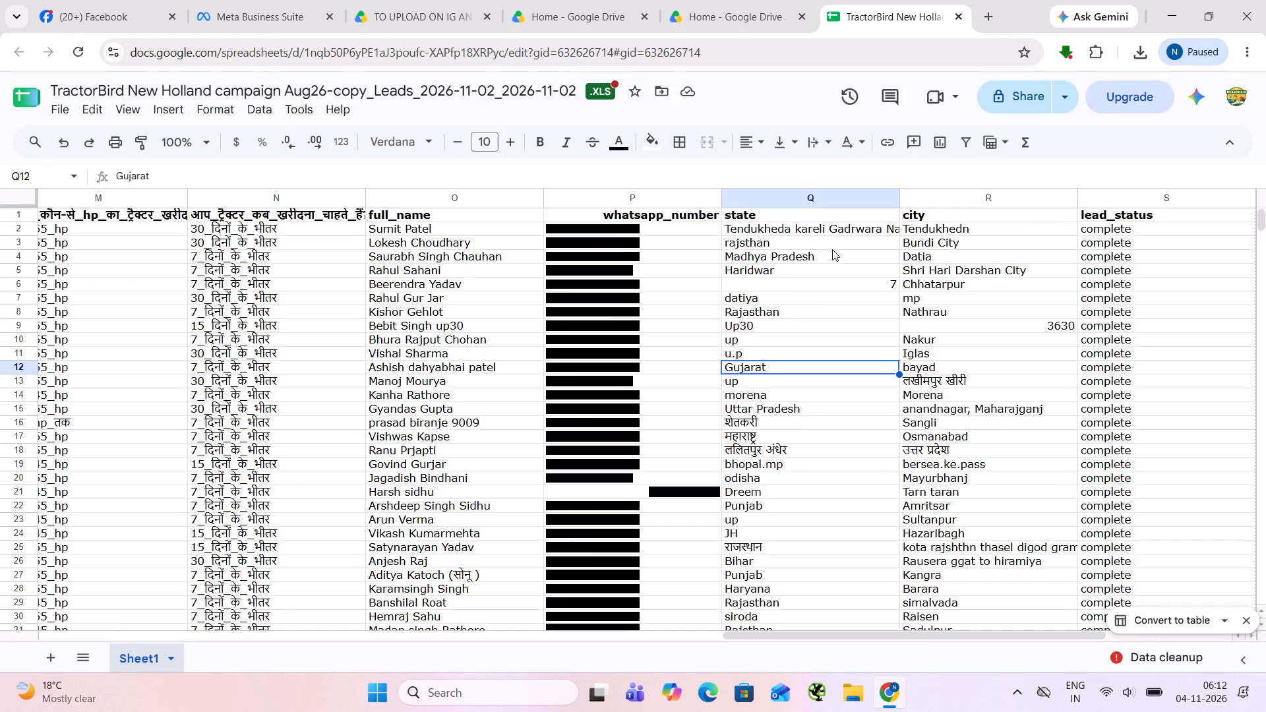
# Select the first lead's state cell, Q2, to view its full entry.
pyautogui.click(845, 232)
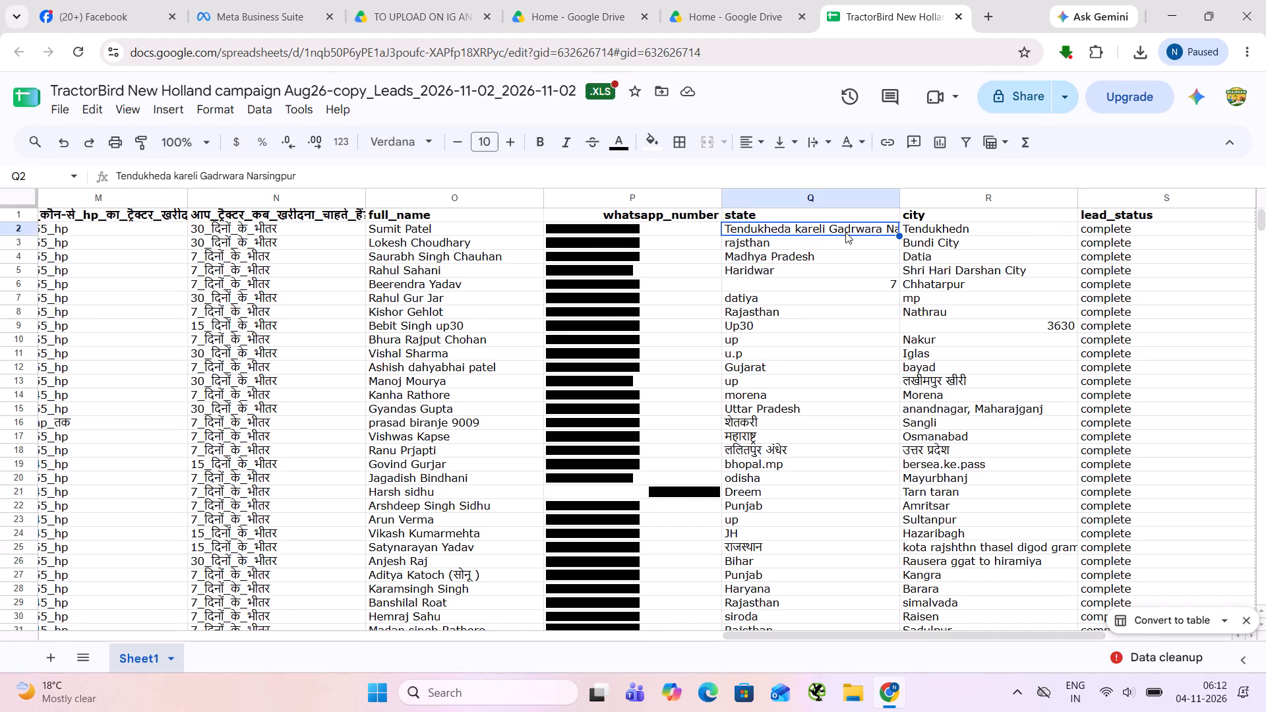
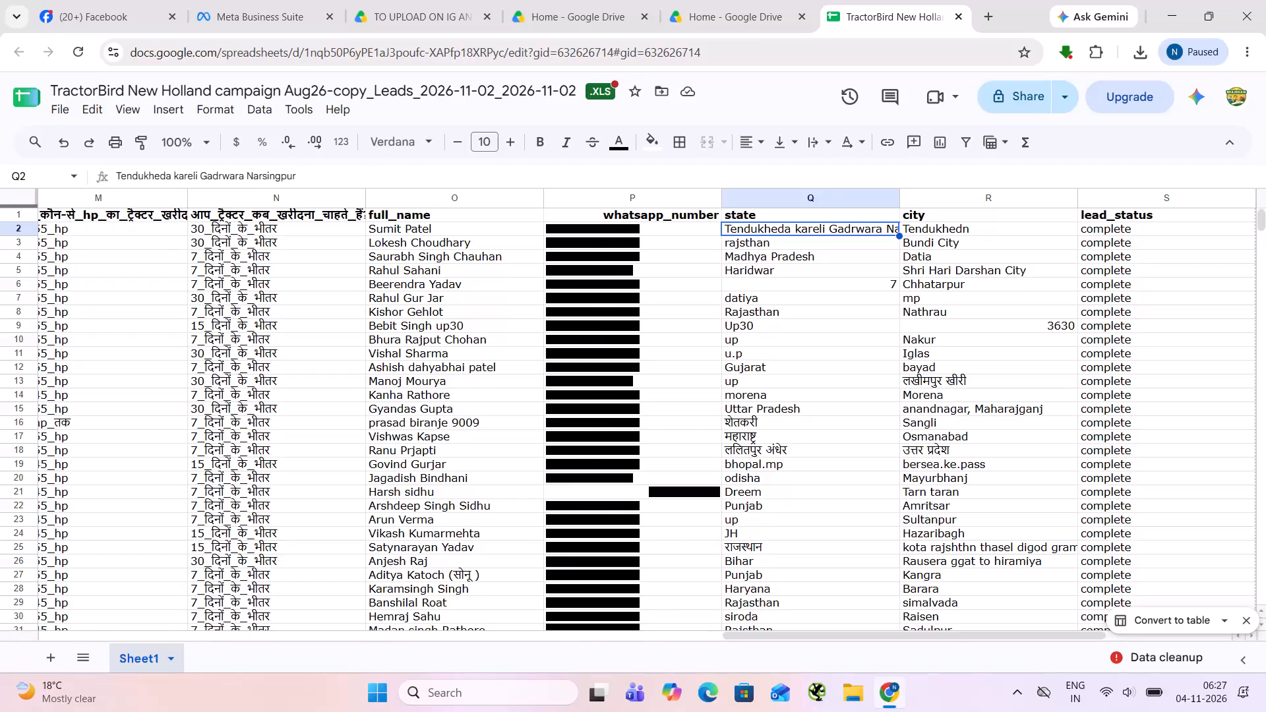
# Replace the first lead's state in Q2 with a hyphen and accept saving the file as .XLSX.
pyautogui.press('-')
pyautogui.press('Return')
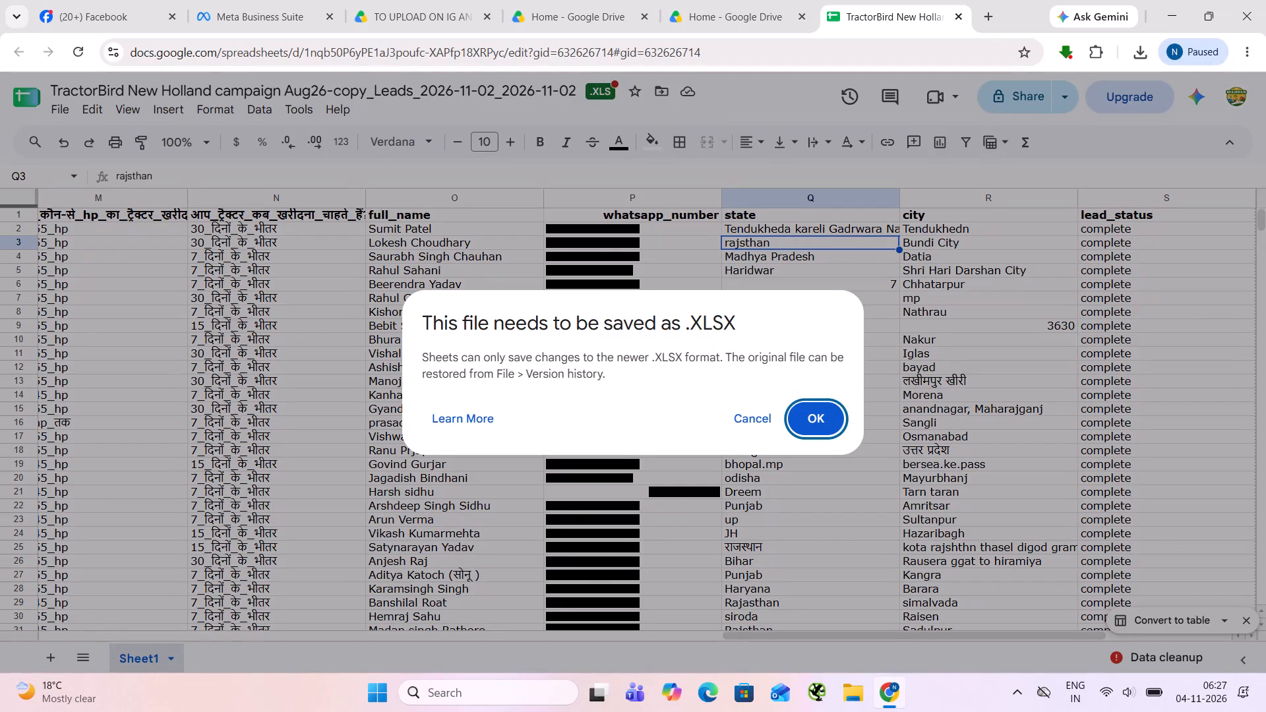
pyautogui.click(802, 419)
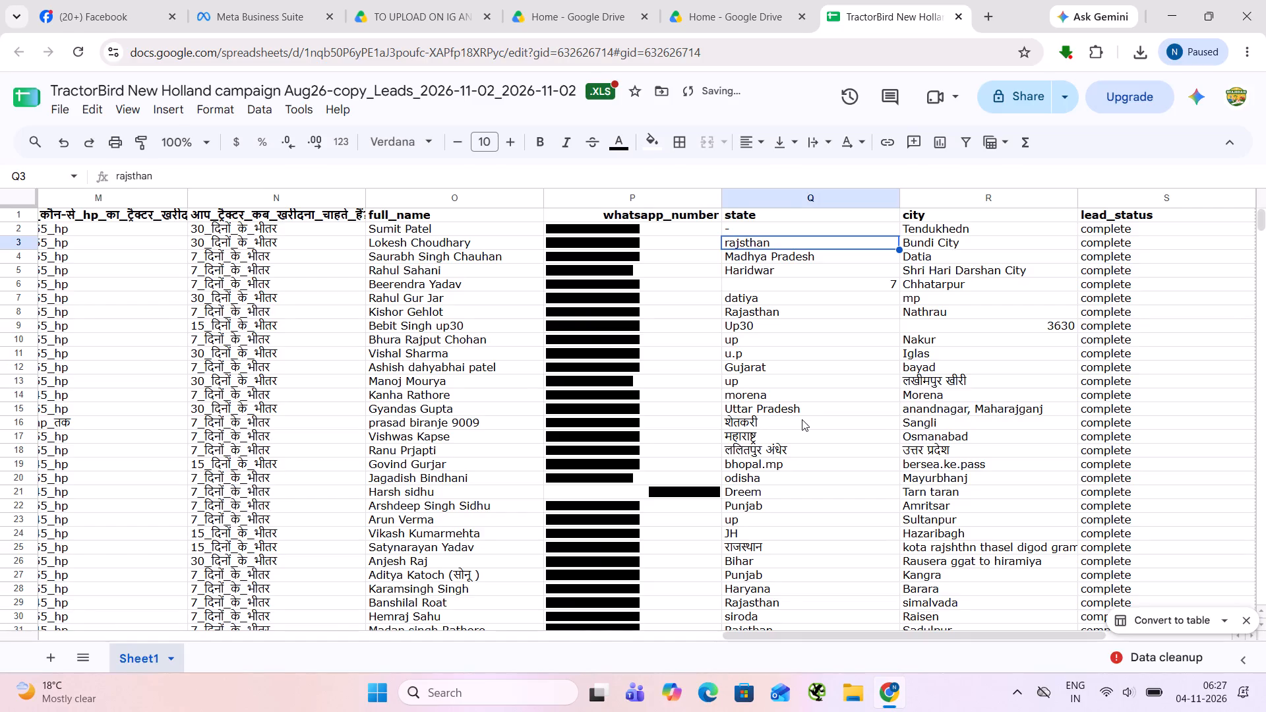
# Set the state in Q2 to Rajasthan and copy it into Q3.
pyautogui.press('Up')
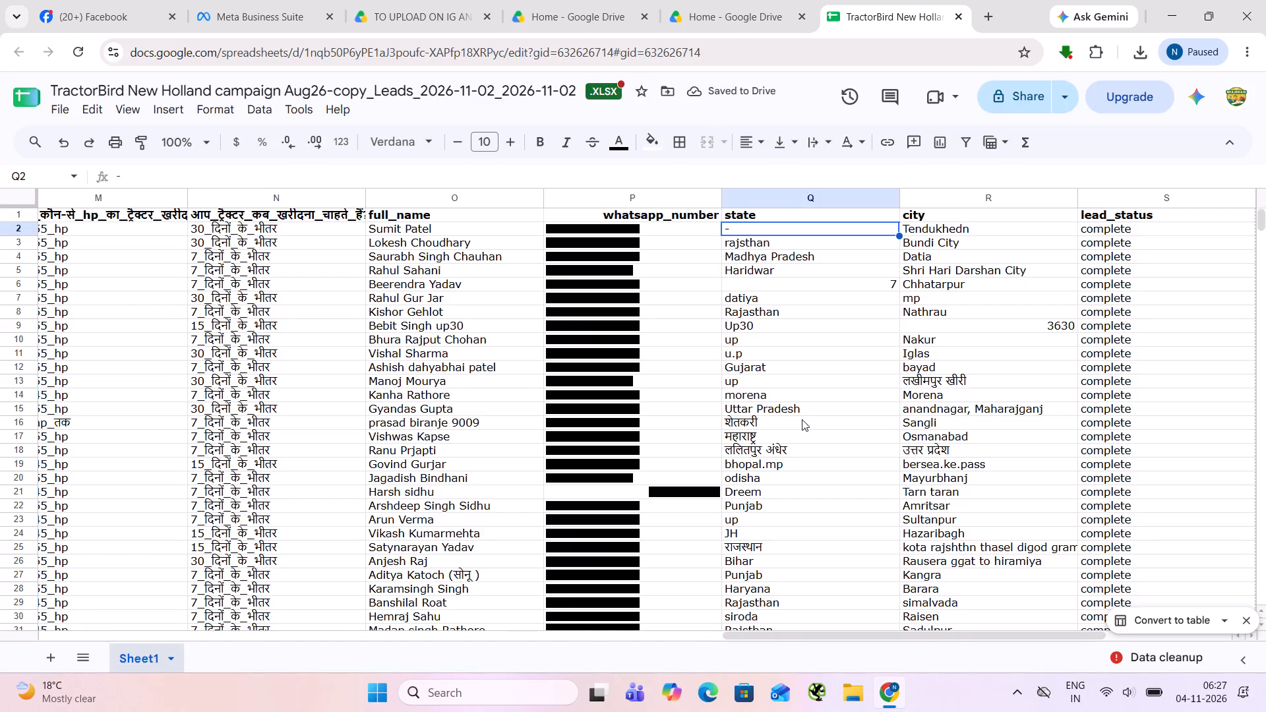
pyautogui.write('Rajasthan')
pyautogui.press('Right')
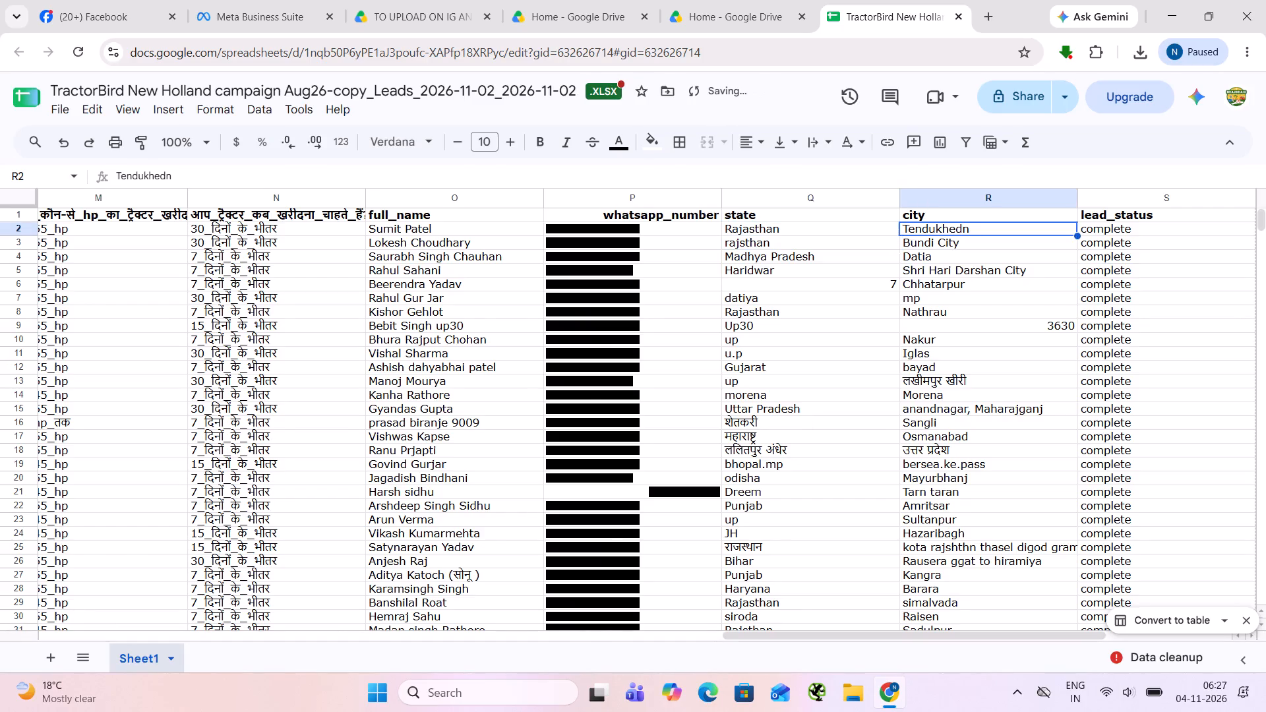
pyautogui.press('Left')
pyautogui.hotkey('ctrl', 'c')
pyautogui.press('Down')
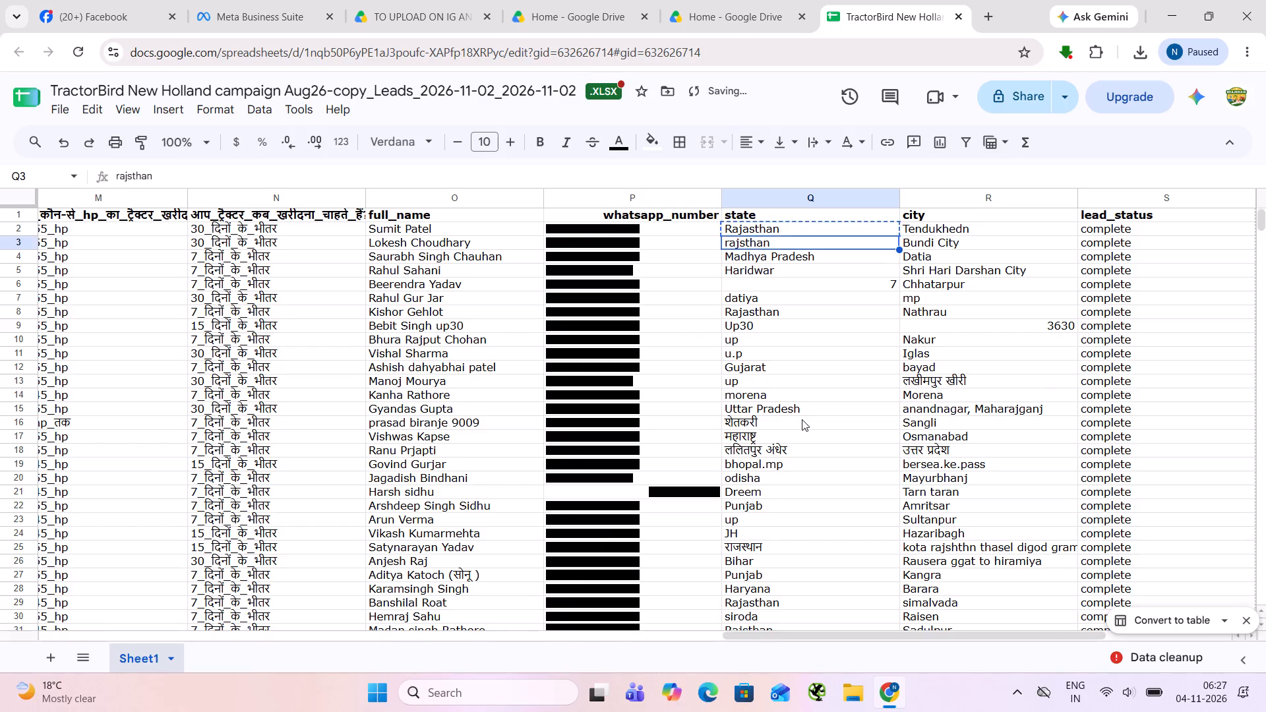
pyautogui.hotkey('ctrl', 'v')
# Move Haridwar from the state cell Q5 into the city cell R5, overwriting the existing city.
pyautogui.press('Down')
pyautogui.press('Down')
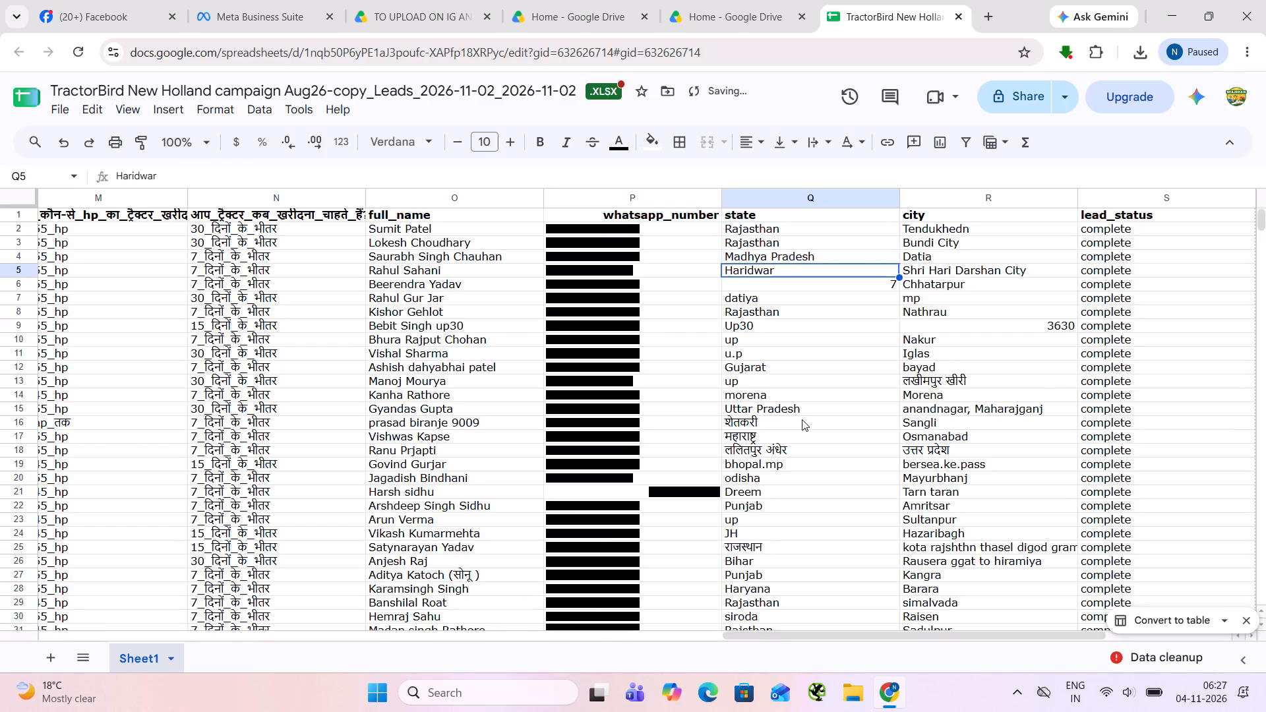
pyautogui.hotkey('ctrl', 'x')
pyautogui.press('Right')
pyautogui.hotkey('ctrl', 'v')
# Set the state in Q5 to Utthrakhand.
pyautogui.press('Left')
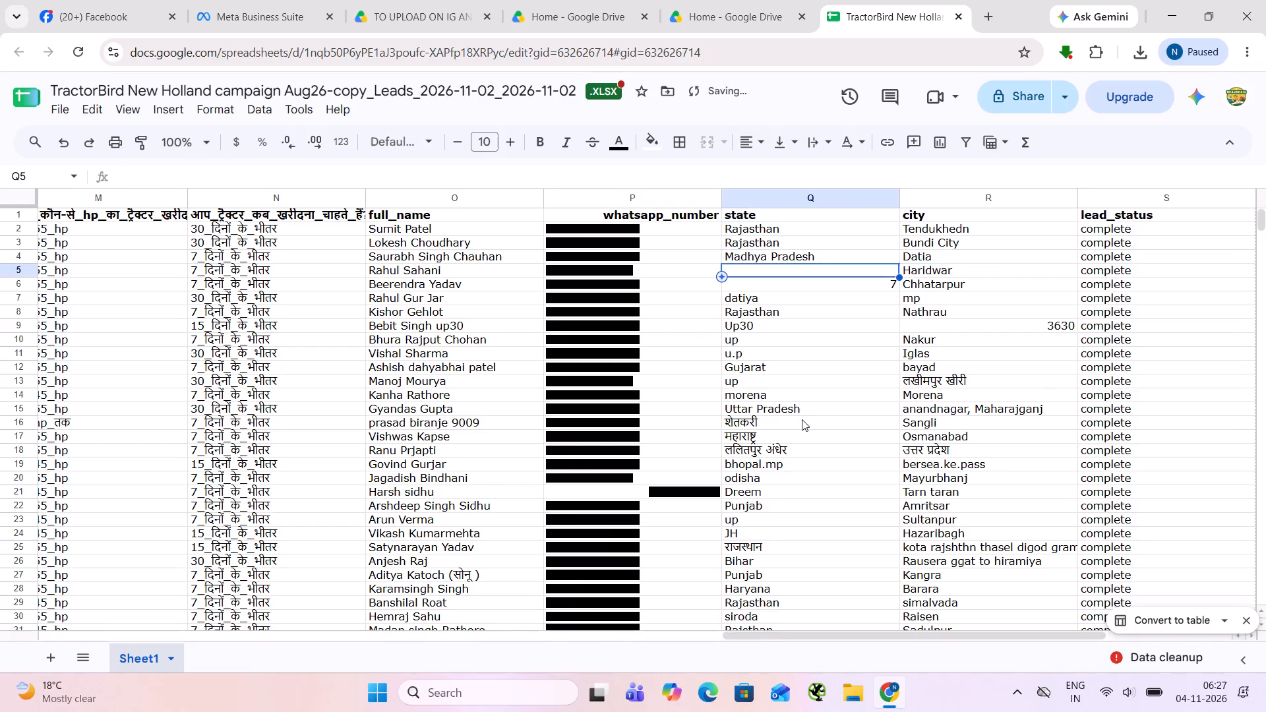
pyautogui.write('Utthrakhand')
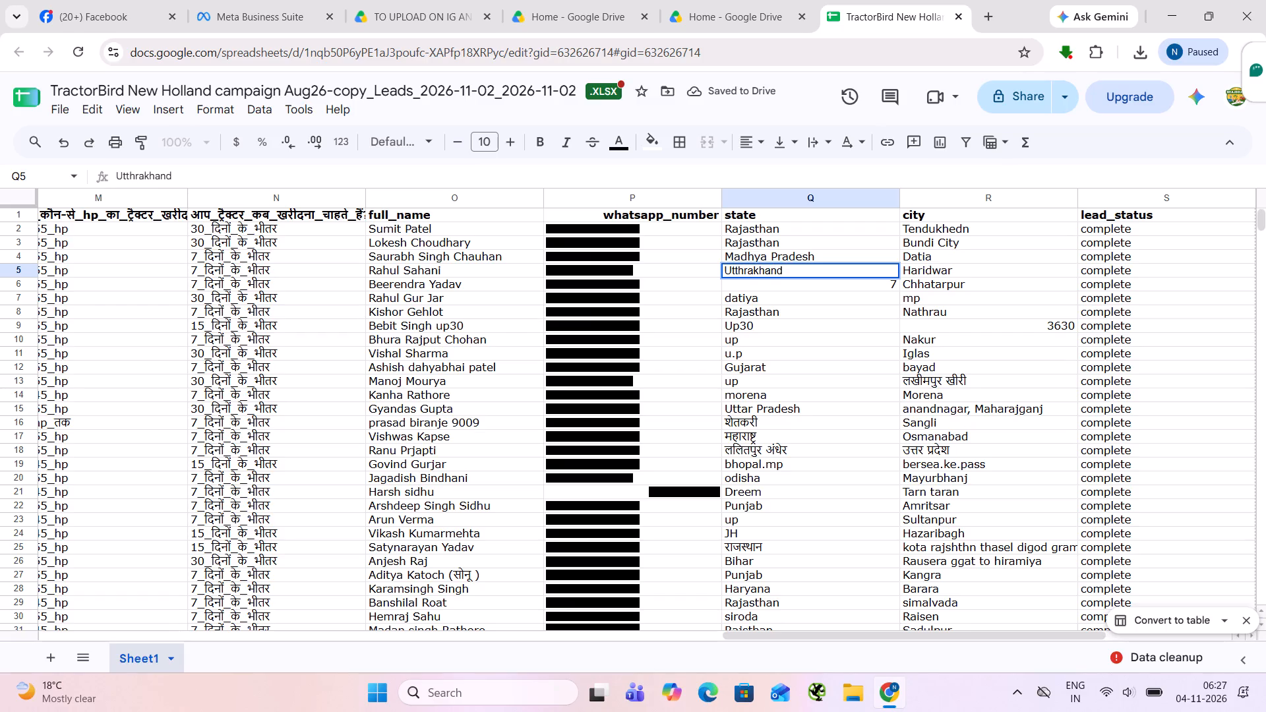
pyautogui.press('Down')
pyautogui.press('Up')
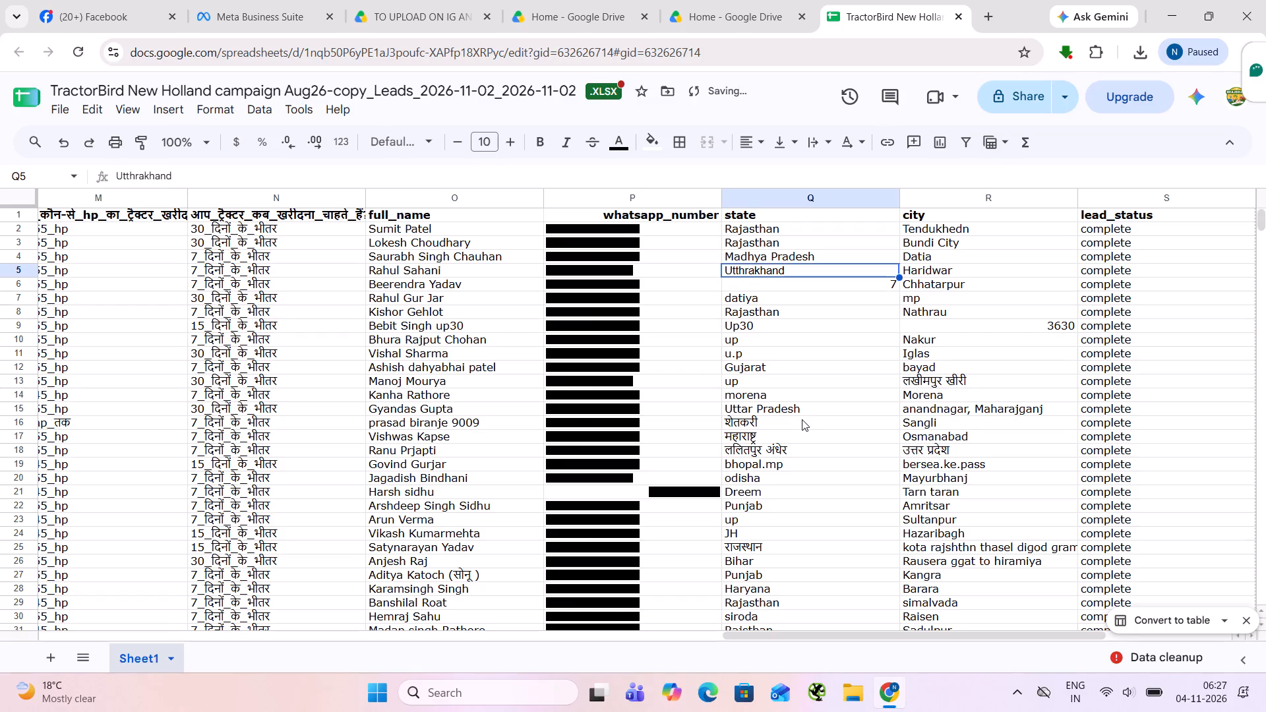
pyautogui.write('Utthrakhand')
pyautogui.press('Right')
# Set the state in Q6 to Madhya Pradesh, copy it into Q7, and clear the city in R7.
pyautogui.press('Down')
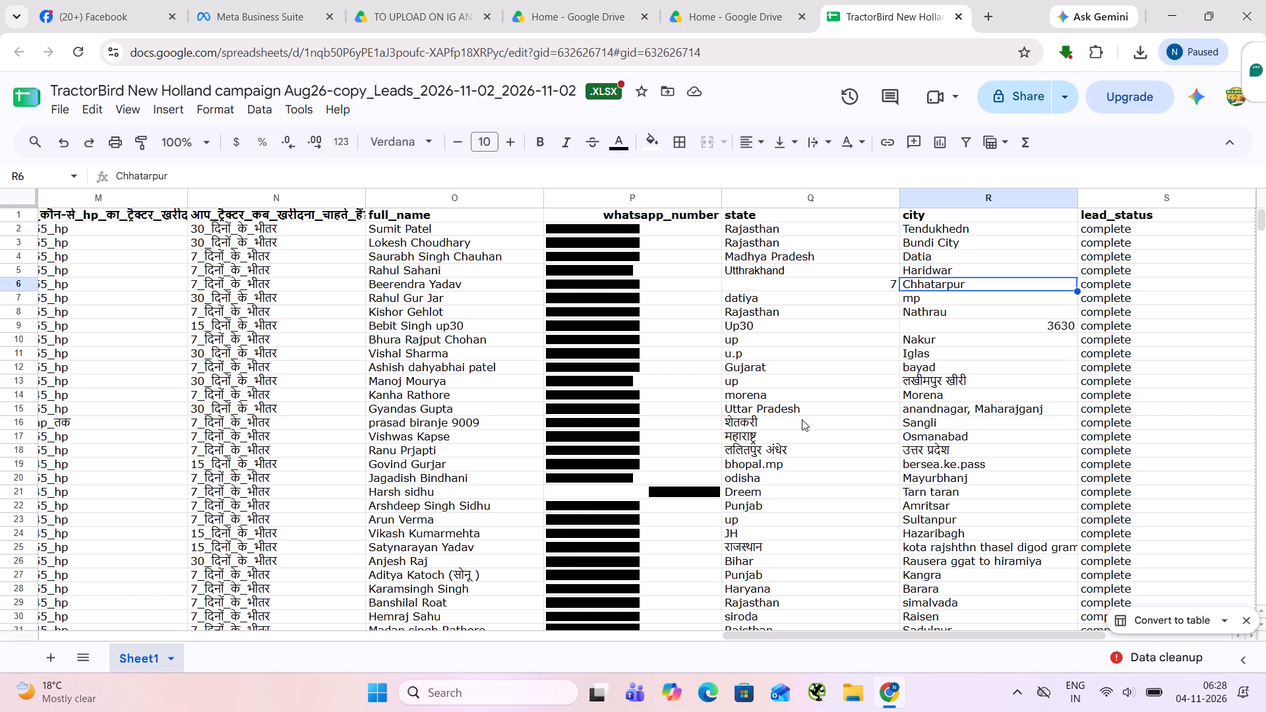
pyautogui.press('Left')
pyautogui.write('Madhya')
pyautogui.press('space')
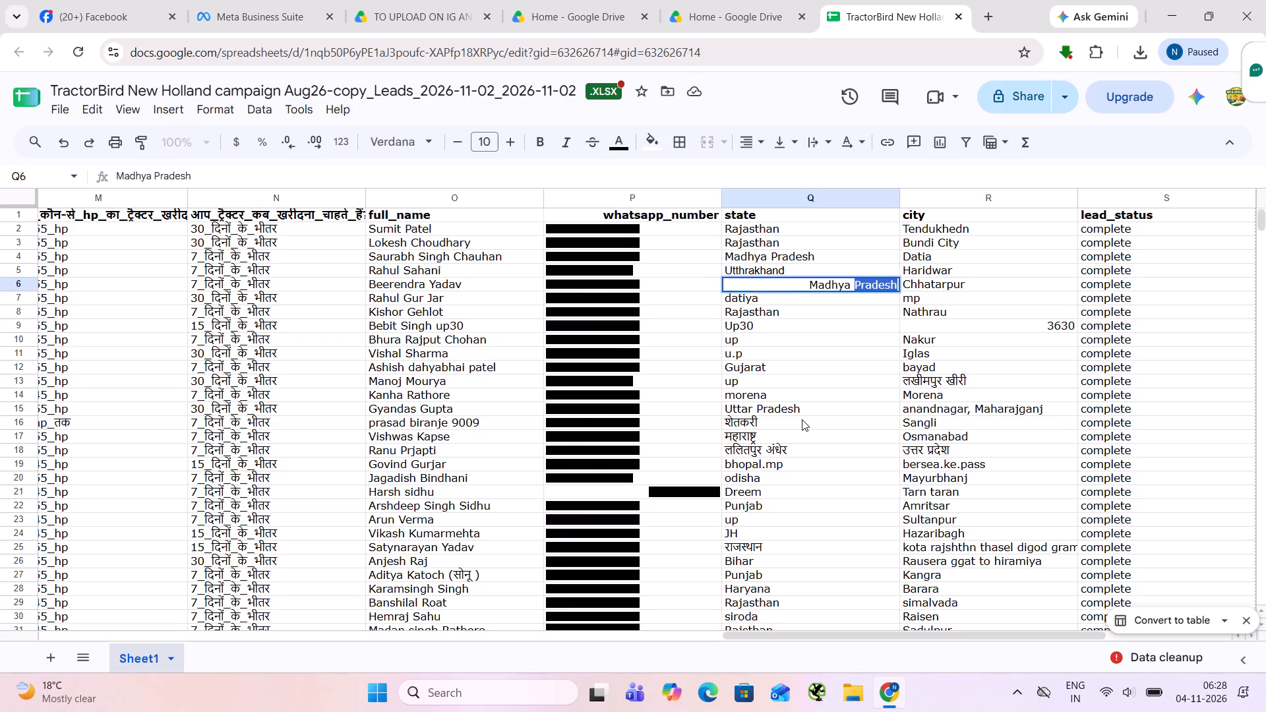
pyautogui.press('Return')
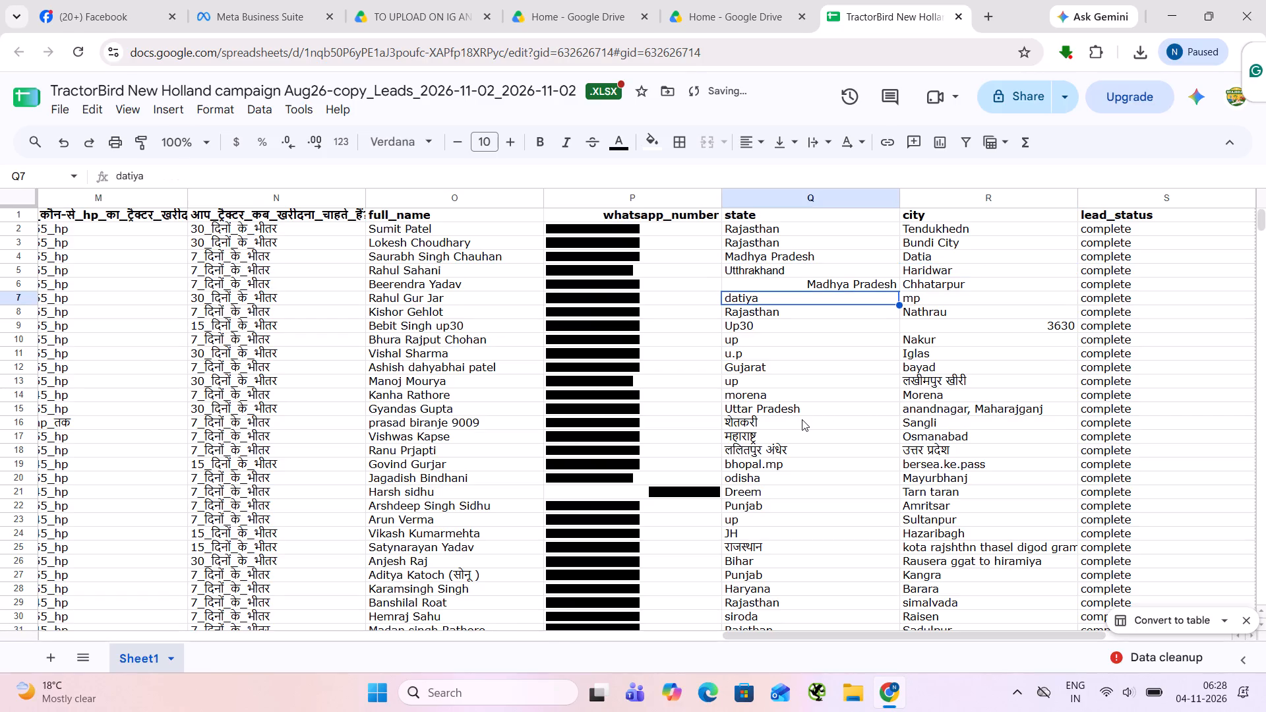
pyautogui.press('Up')
pyautogui.hotkey('ctrl', 'c')
pyautogui.press('Down')
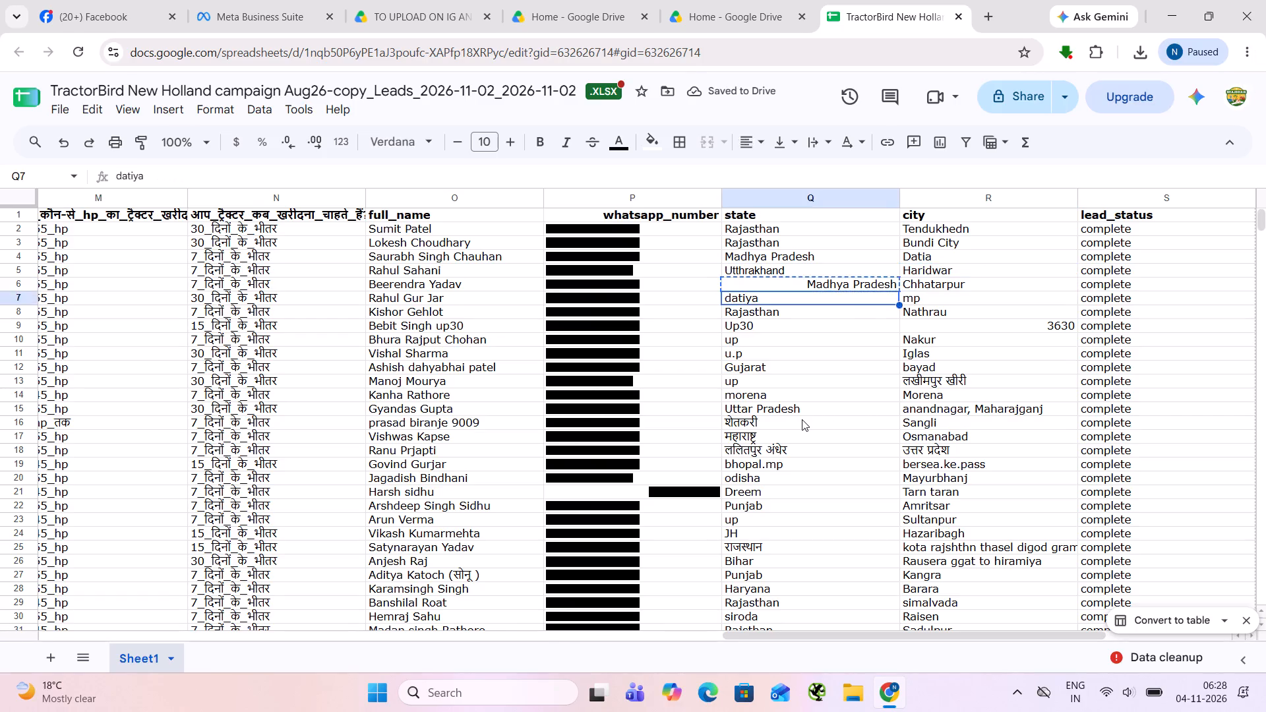
pyautogui.hotkey('ctrl', 'v')
pyautogui.press('Right')
pyautogui.press('BackSpace')
# Set the state in Q9 to Uttar Pradesh and fill it down into Q10.
pyautogui.press('Down')
pyautogui.press('Left')
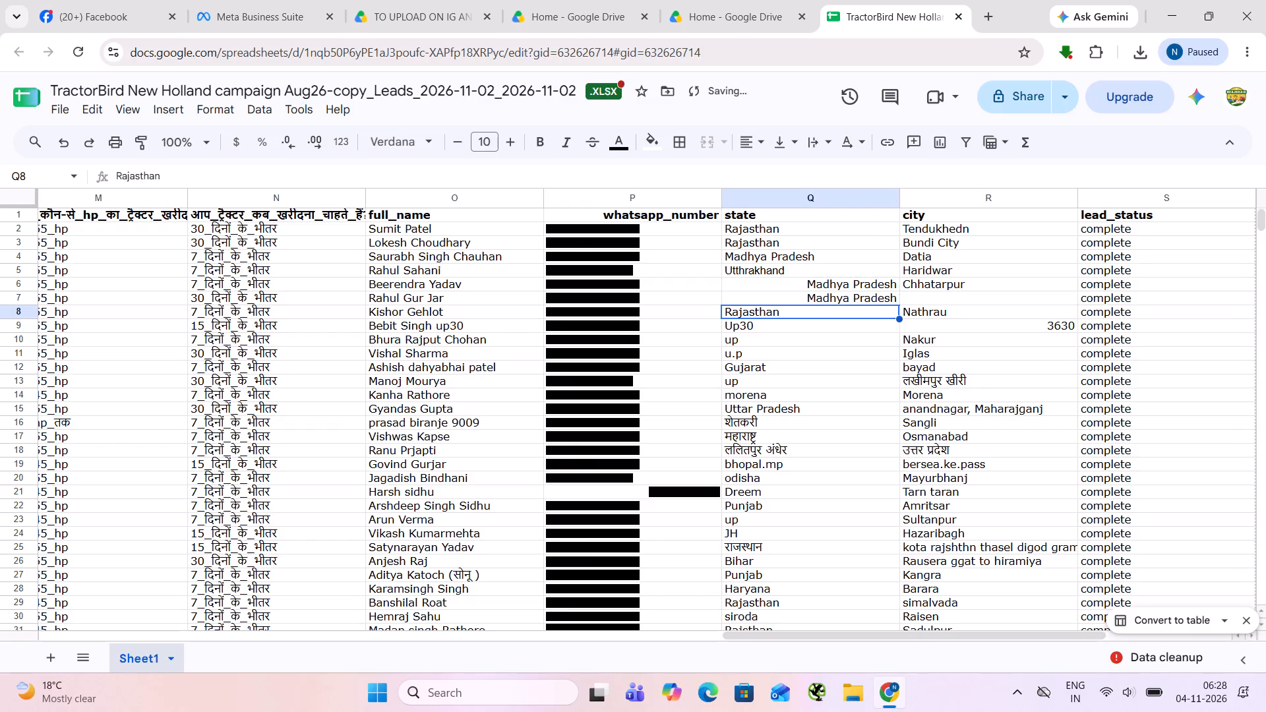
pyautogui.press('Up')
pyautogui.press('Down')
pyautogui.press('Down')
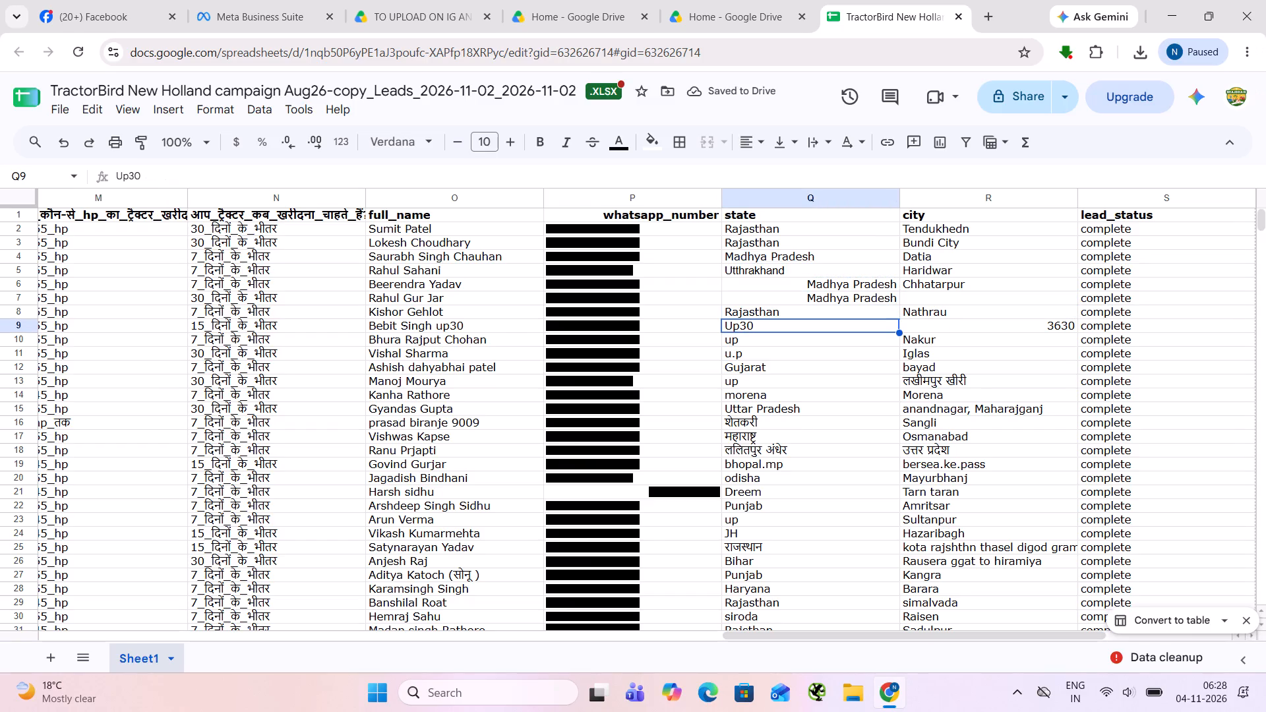
pyautogui.write('Utt')
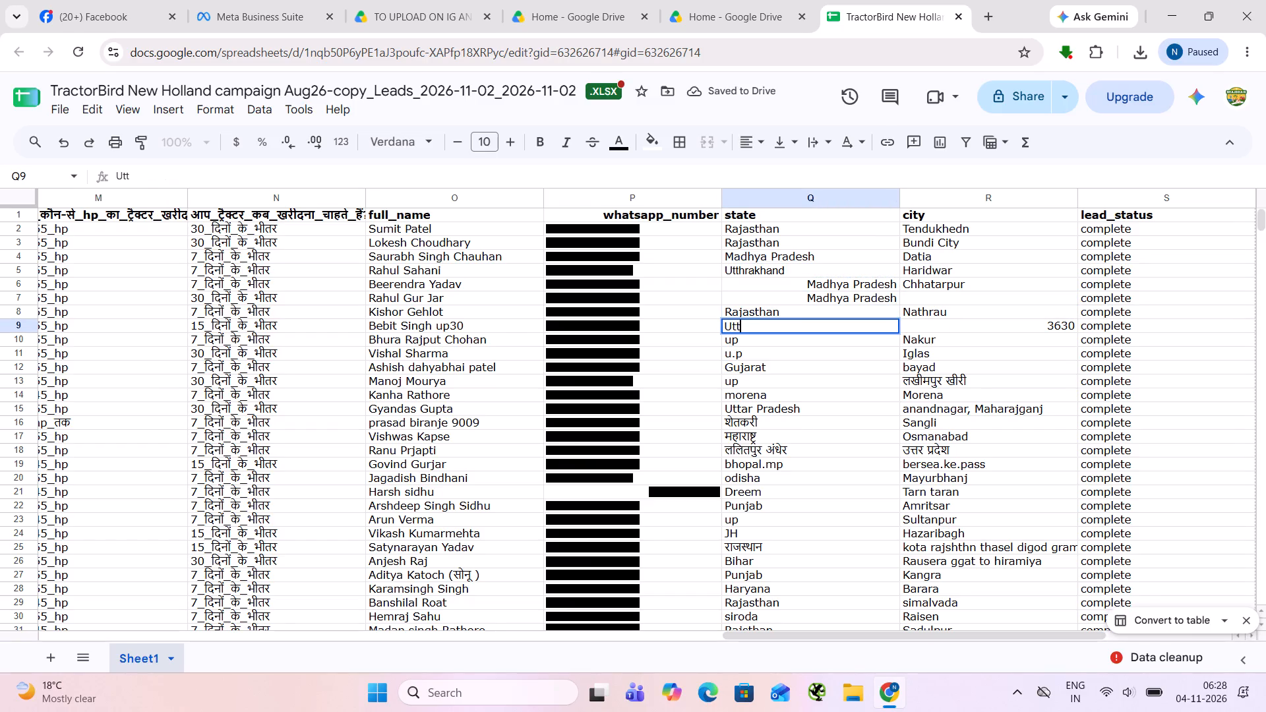
pyautogui.write('ar')
pyautogui.press('space')
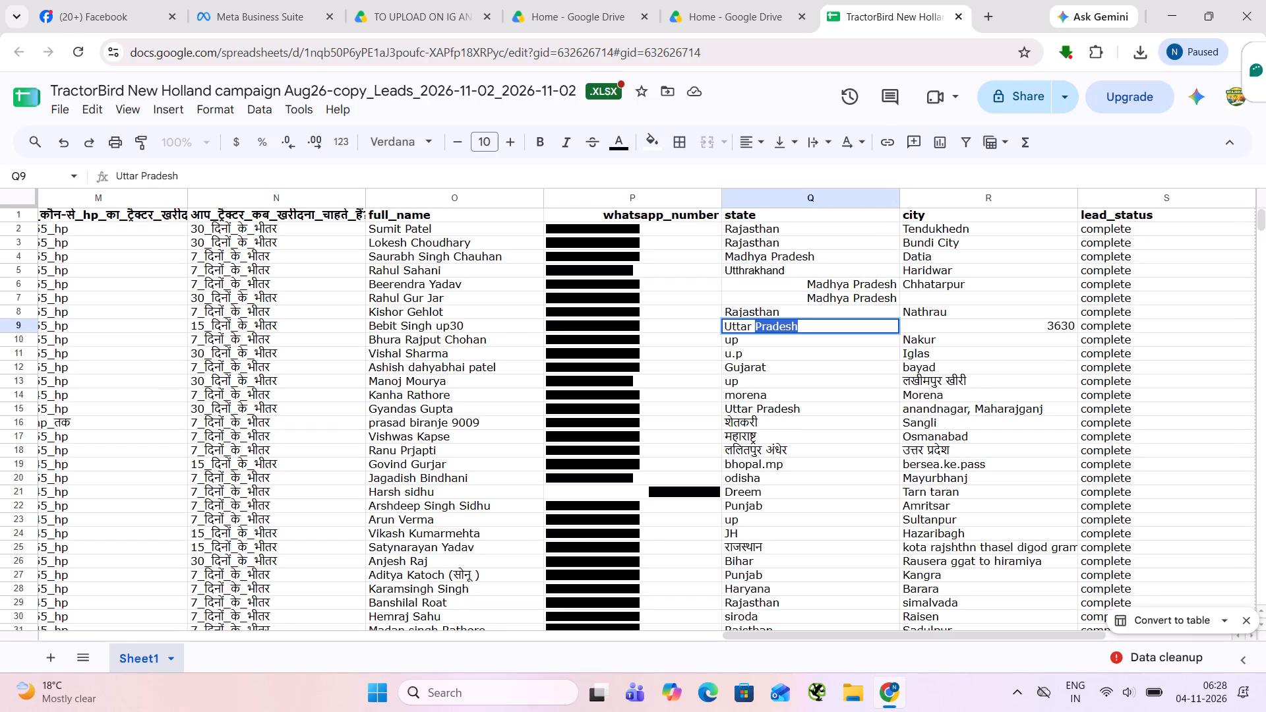
pyautogui.press('Return')
pyautogui.hotkey('ctrl', 'd')
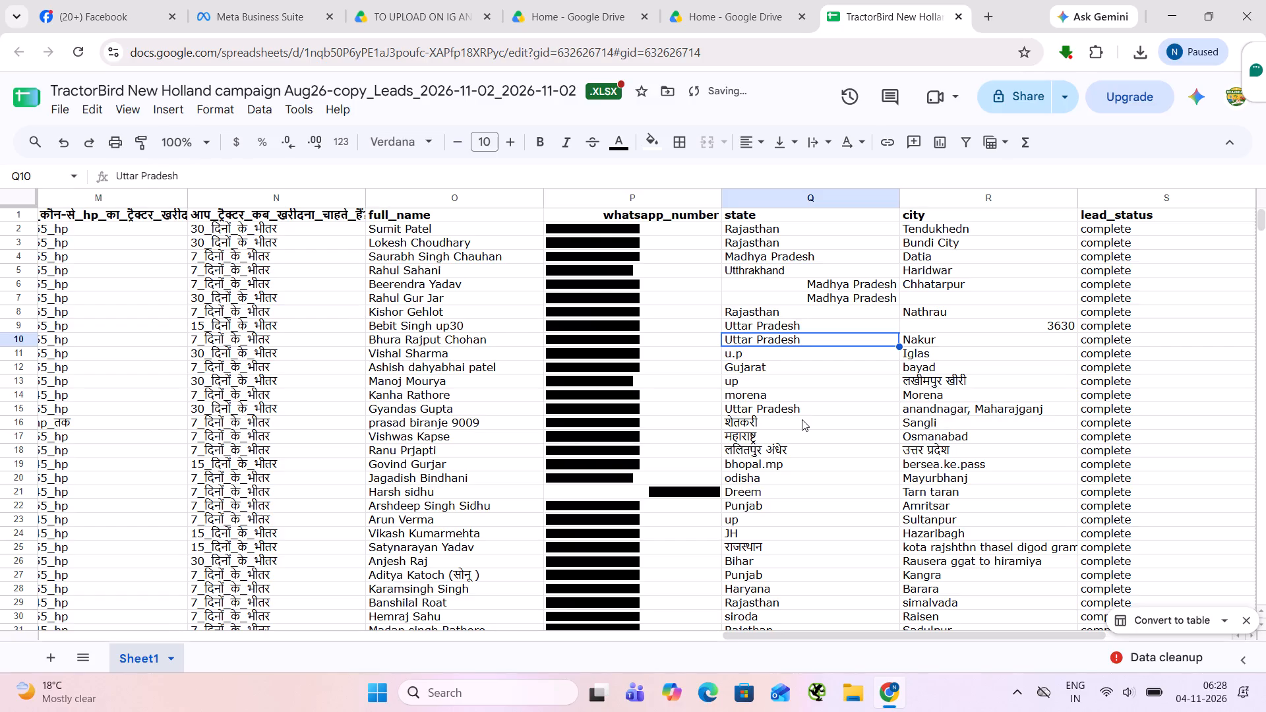
# Clear the city entries in R9 and R11.
pyautogui.press('Right')
pyautogui.press('Up')
pyautogui.press('BackSpace')
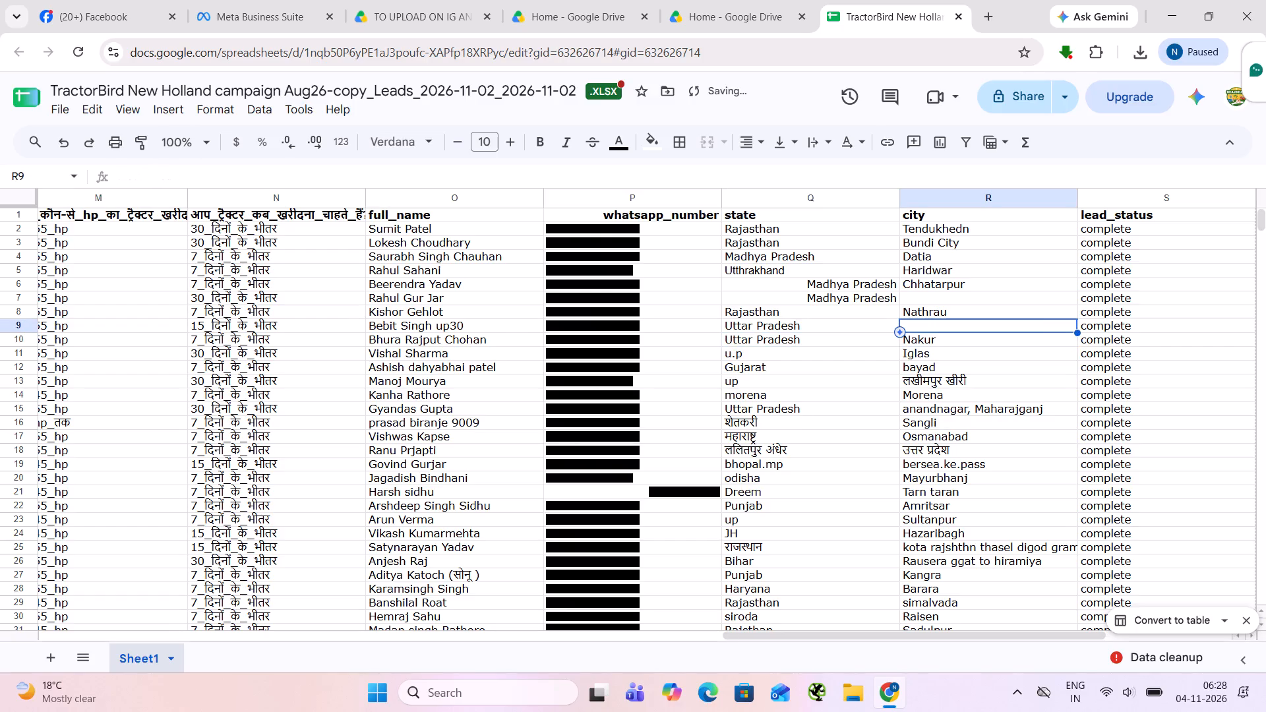
pyautogui.press('Down')
pyautogui.press('Down')
pyautogui.press('BackSpace')
# Copy Uttar Pradesh from Q10 into the state cells Q11, Q13 and Q15.
pyautogui.press('Left')
pyautogui.press('Up')
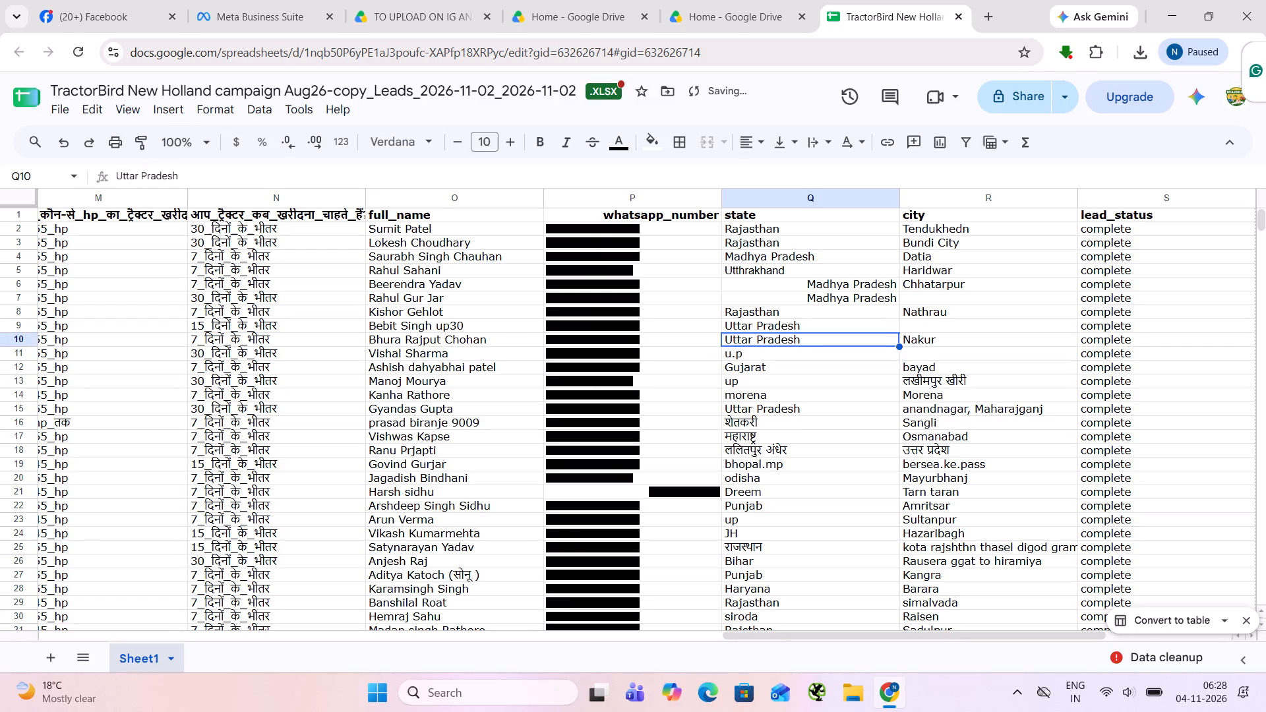
pyautogui.hotkey('ctrl', 'c')
pyautogui.press('Down')
pyautogui.hotkey('ctrl', 'v')
pyautogui.press('Down')
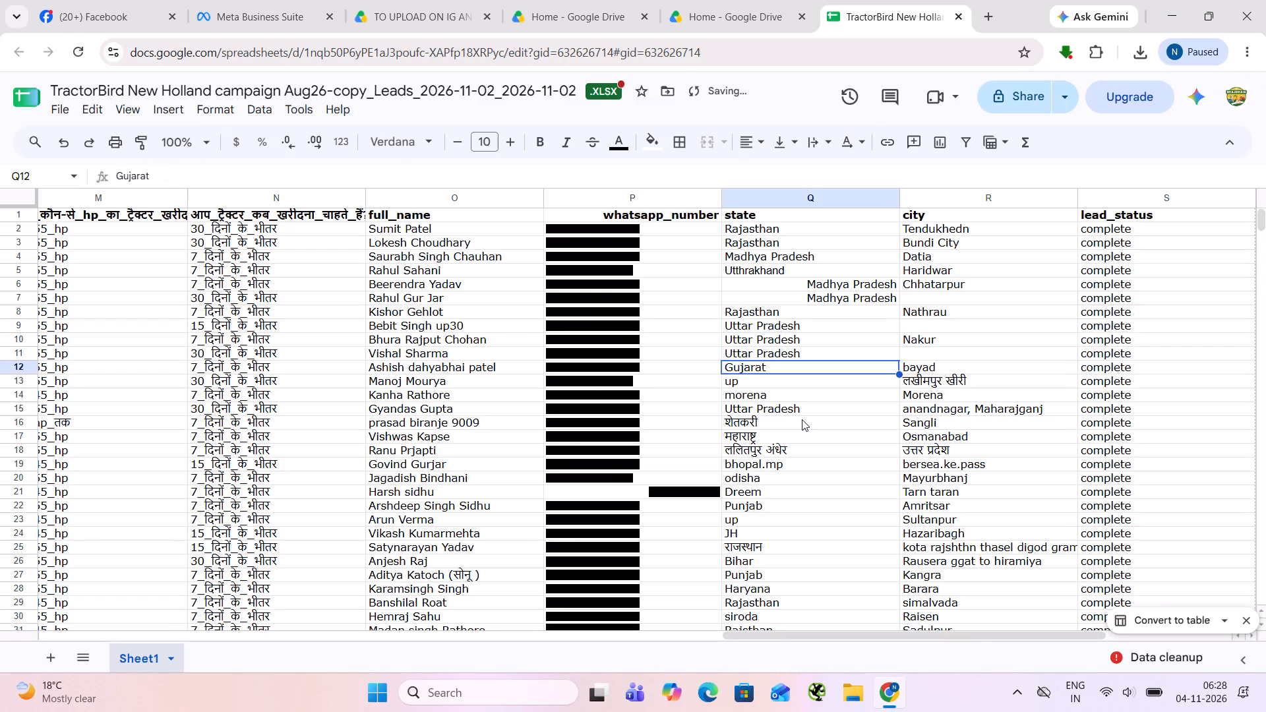
pyautogui.press('Down')
pyautogui.hotkey('ctrl', 'v')
pyautogui.press('Down')
pyautogui.press('Down')
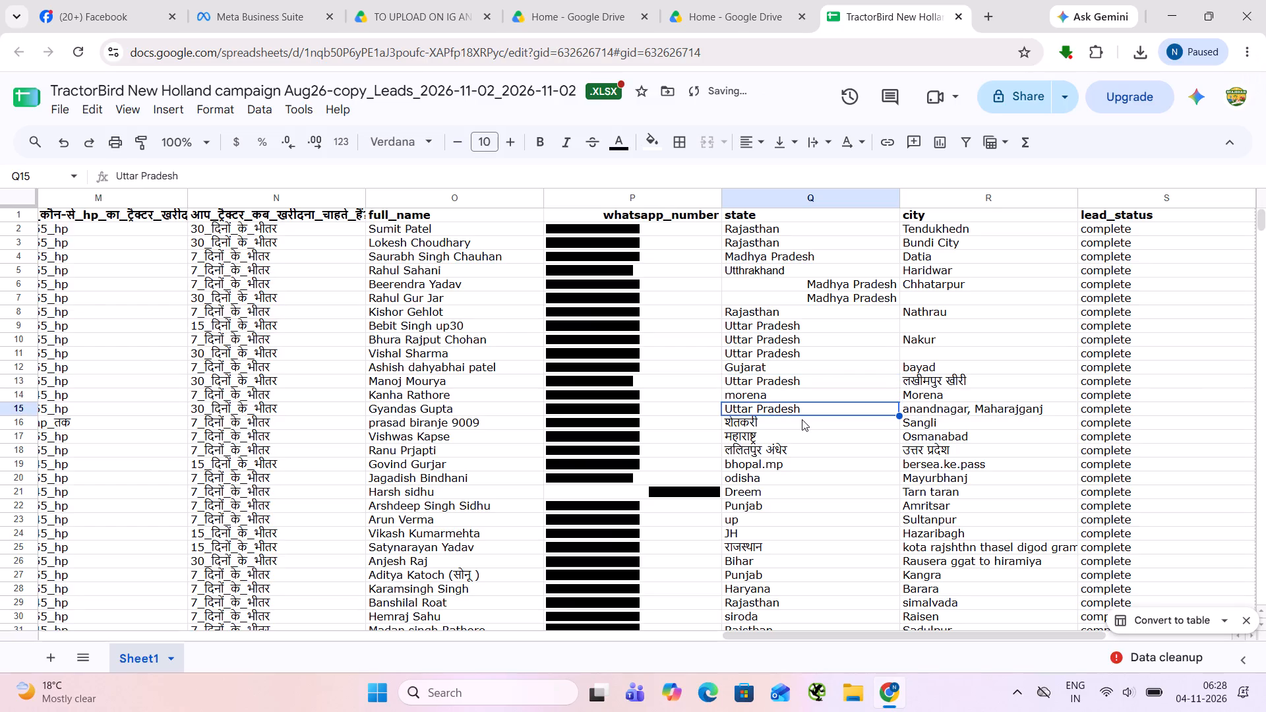
pyautogui.hotkey('ctrl', 'v')
# Replace the state in Q14 with Bihar.
pyautogui.press('Up')
pyautogui.press('BackSpace')
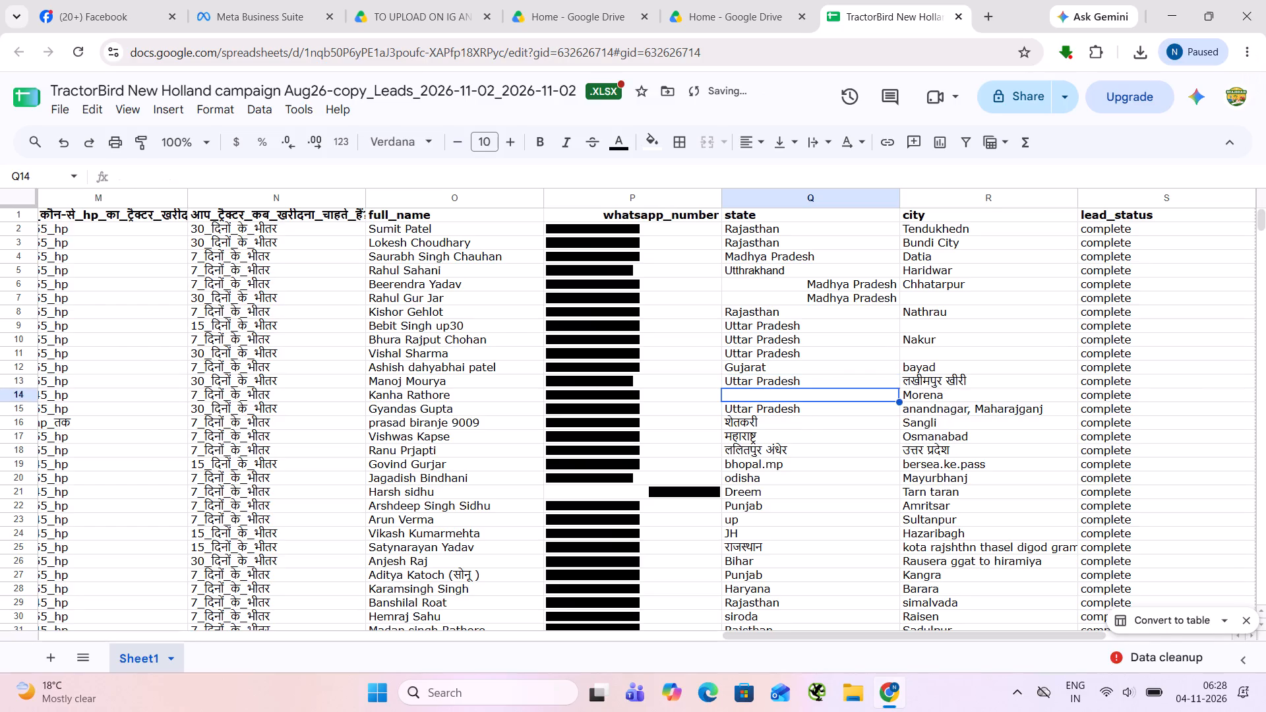
pyautogui.write('Bihar')
pyautogui.press('Down')
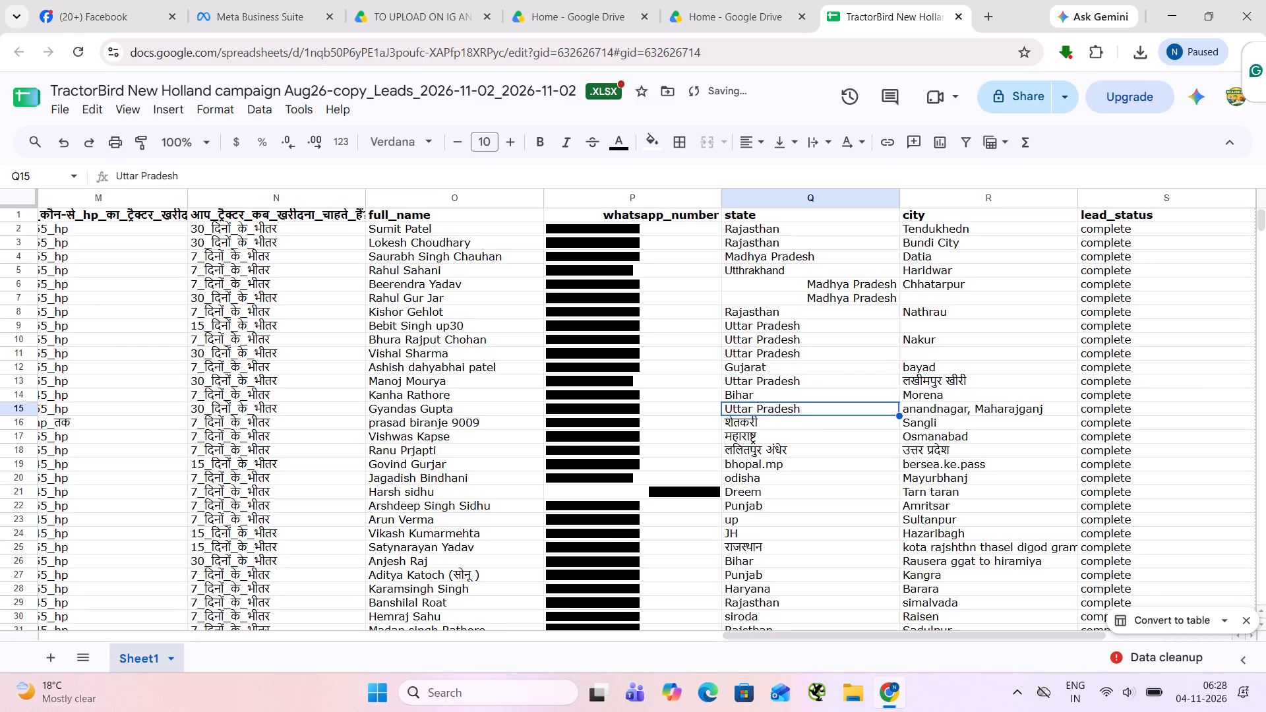
# Fill Q16 with Uttar Pradesh from the cell above and set the state in Q17 to Maharashtra.
pyautogui.press('Down')
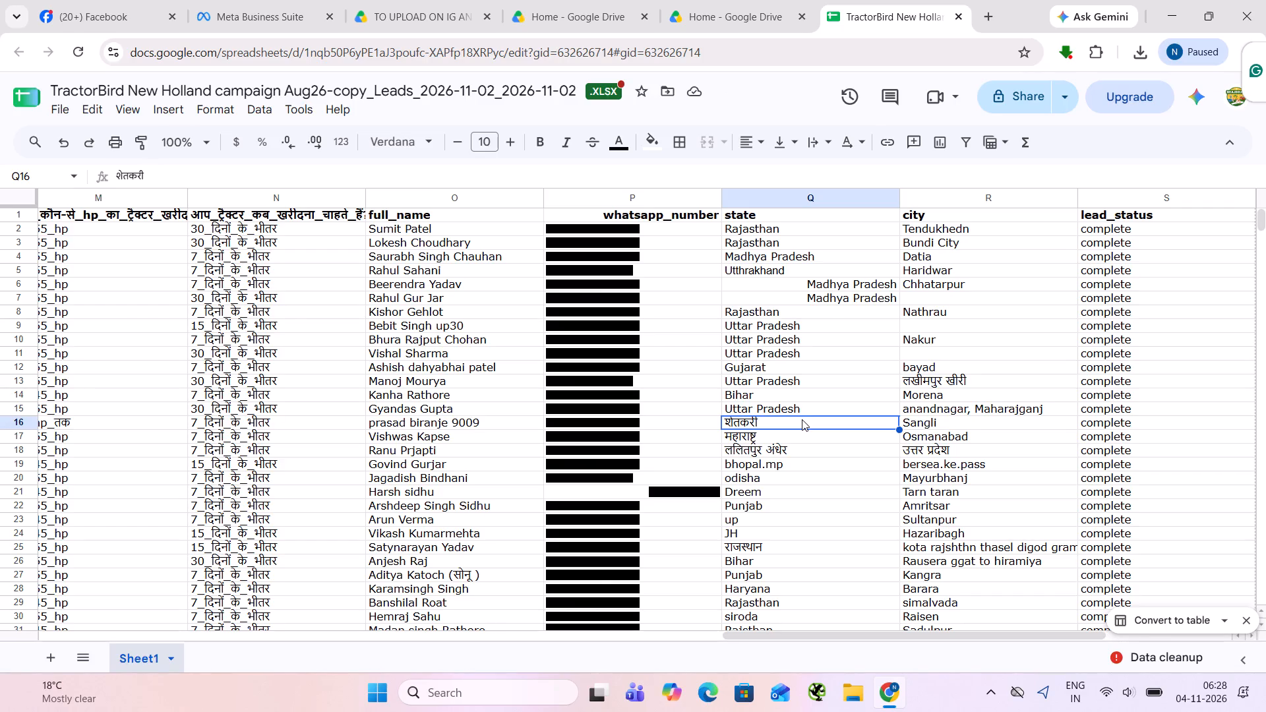
pyautogui.hotkey('ctrl', 'd')
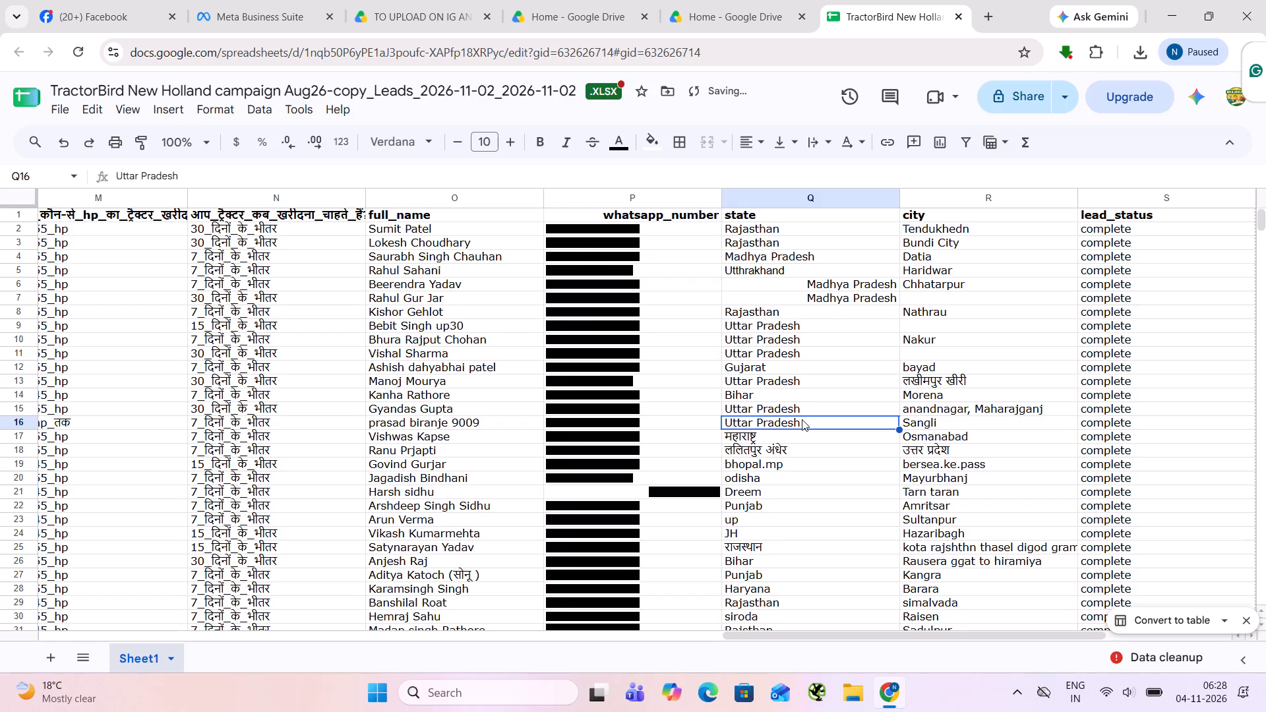
pyautogui.press('Down')
pyautogui.write('Maha')
pyautogui.write('rashtra')
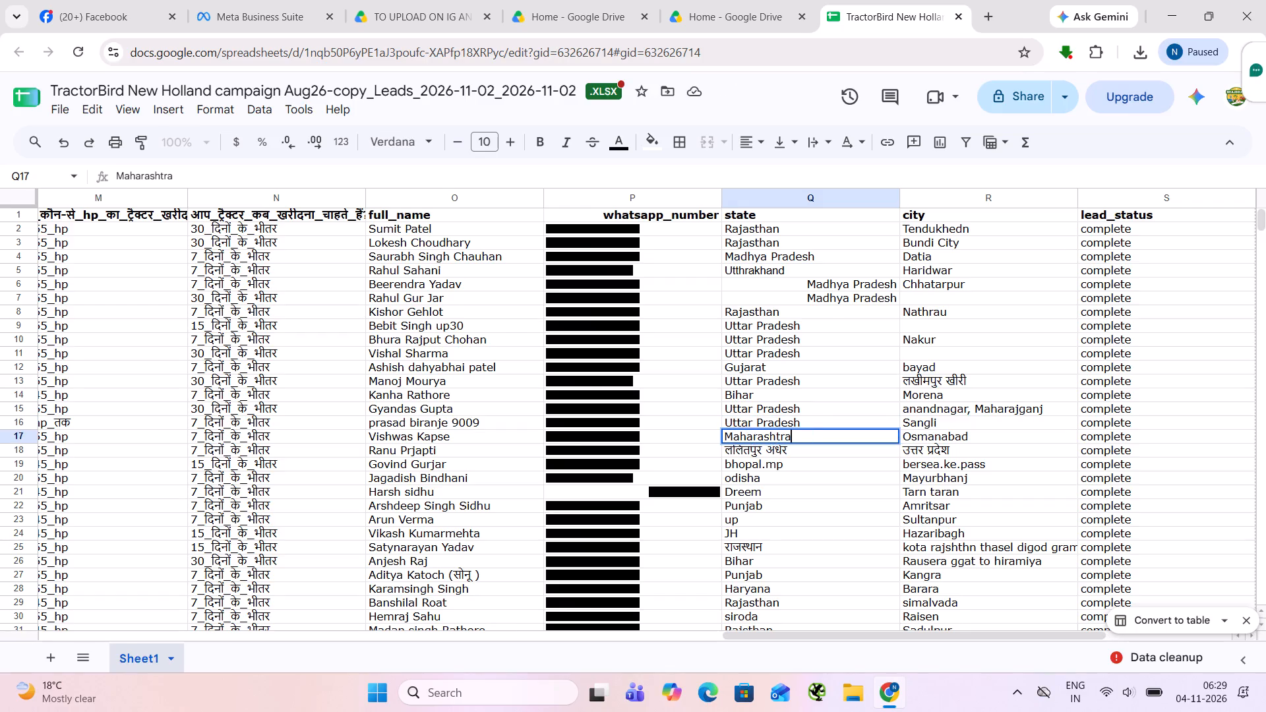
pyautogui.press('Right')
# Replace the Hindi city name in R13 with Lakhimpur Khiri.
pyautogui.press('Right')
pyautogui.press('Up')
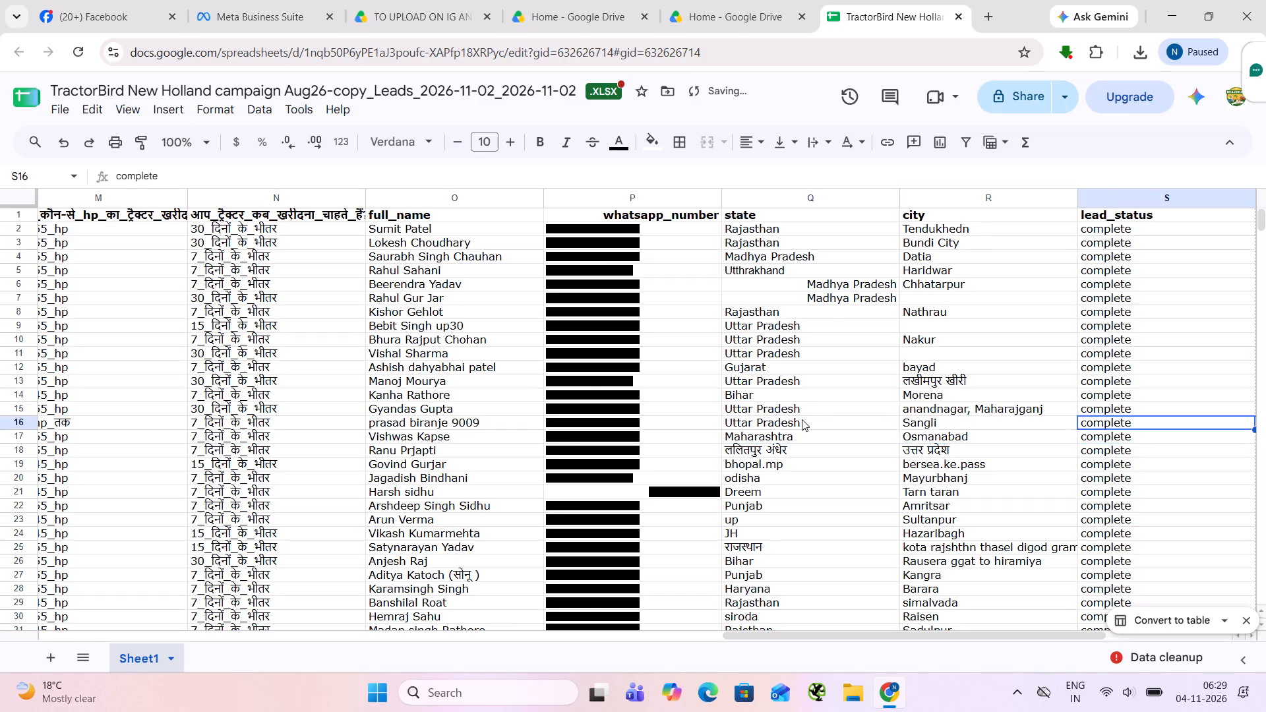
pyautogui.press('Up')
pyautogui.press('Left')
pyautogui.press('Up')
pyautogui.press('Up')
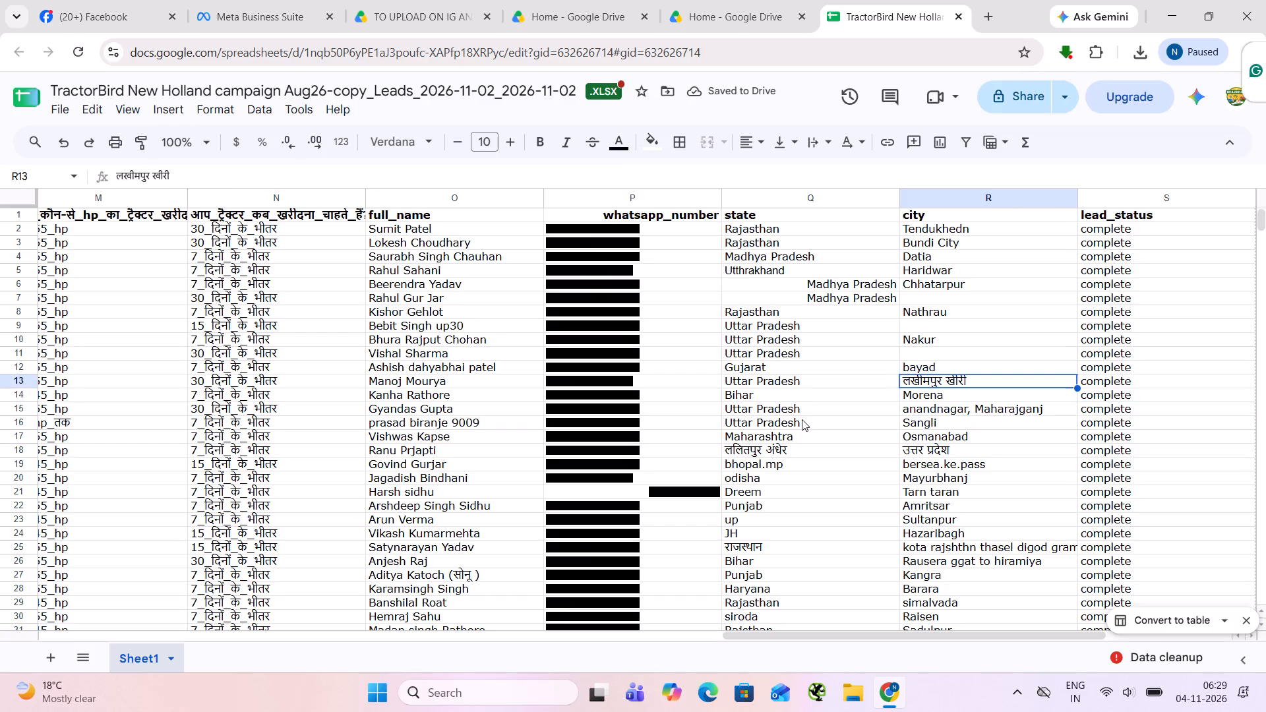
pyautogui.write('Lakj')
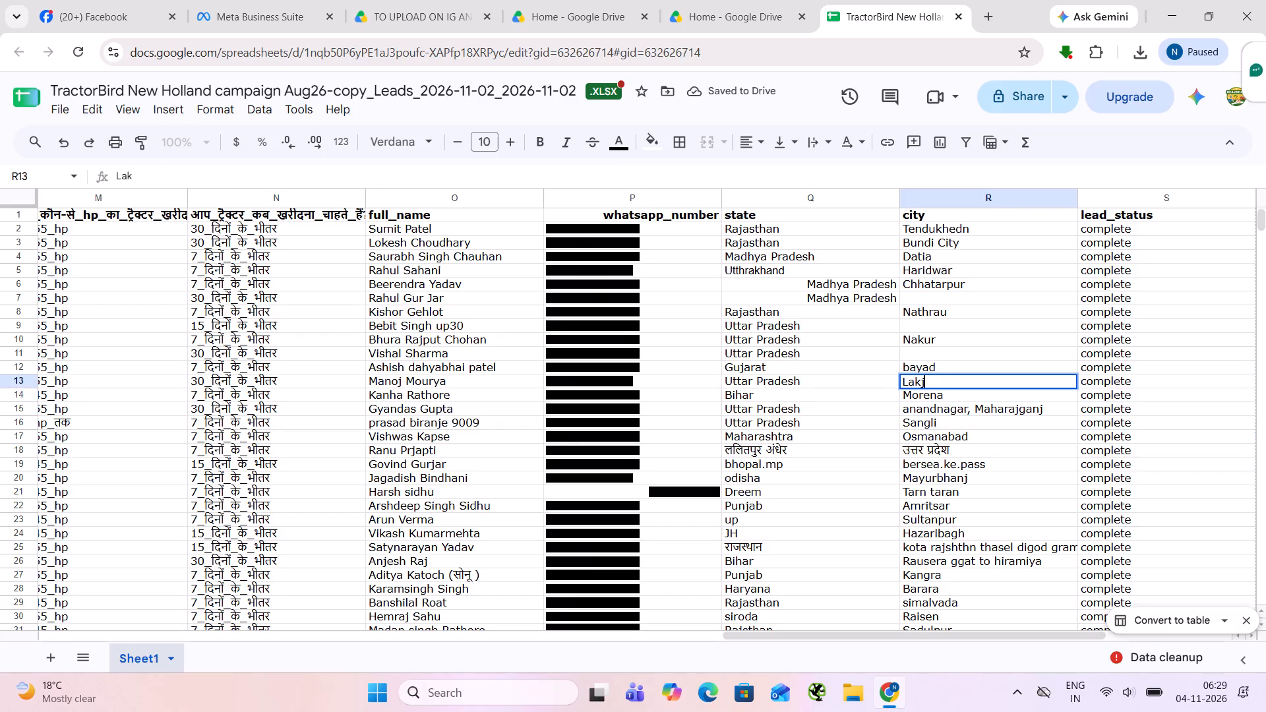
pyautogui.press('BackSpace')
pyautogui.write('himp')
pyautogui.write('ur')
pyautogui.press('space')
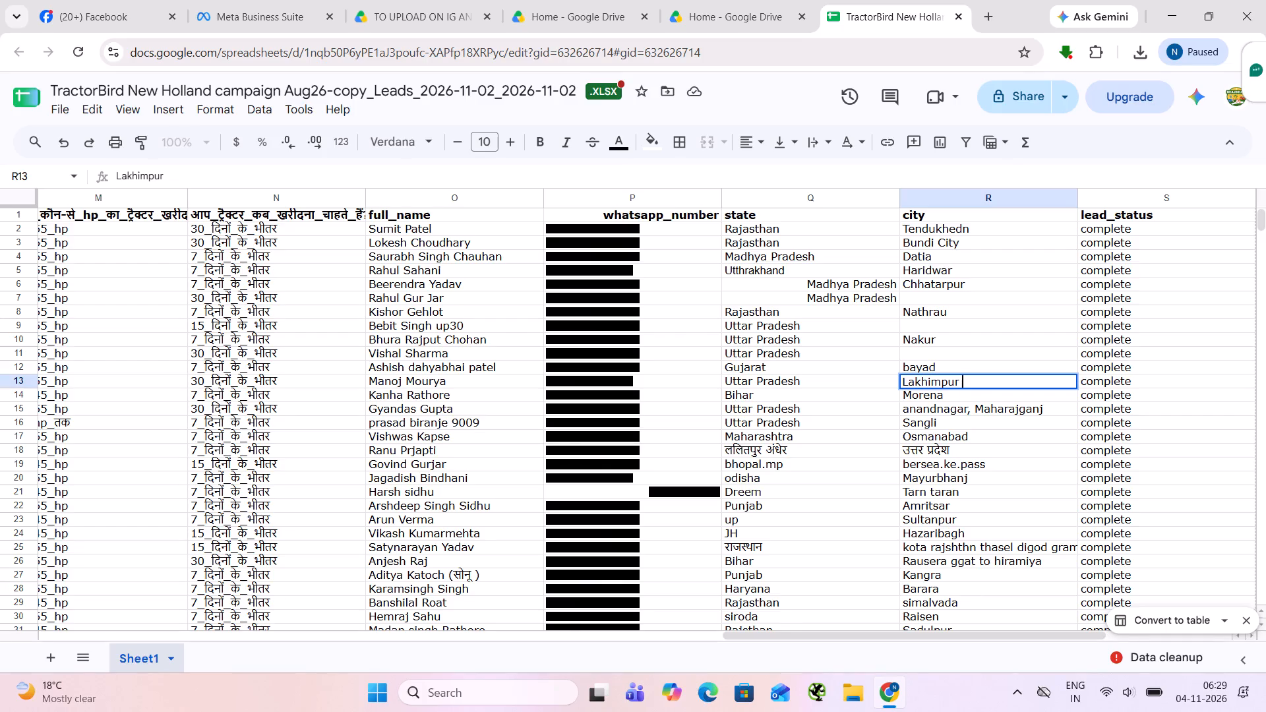
pyautogui.write('Khiri')
pyautogui.press('Down')
# Shorten the city in R15 to Maharajganj by removing the anandnagar part.
pyautogui.press('Down')
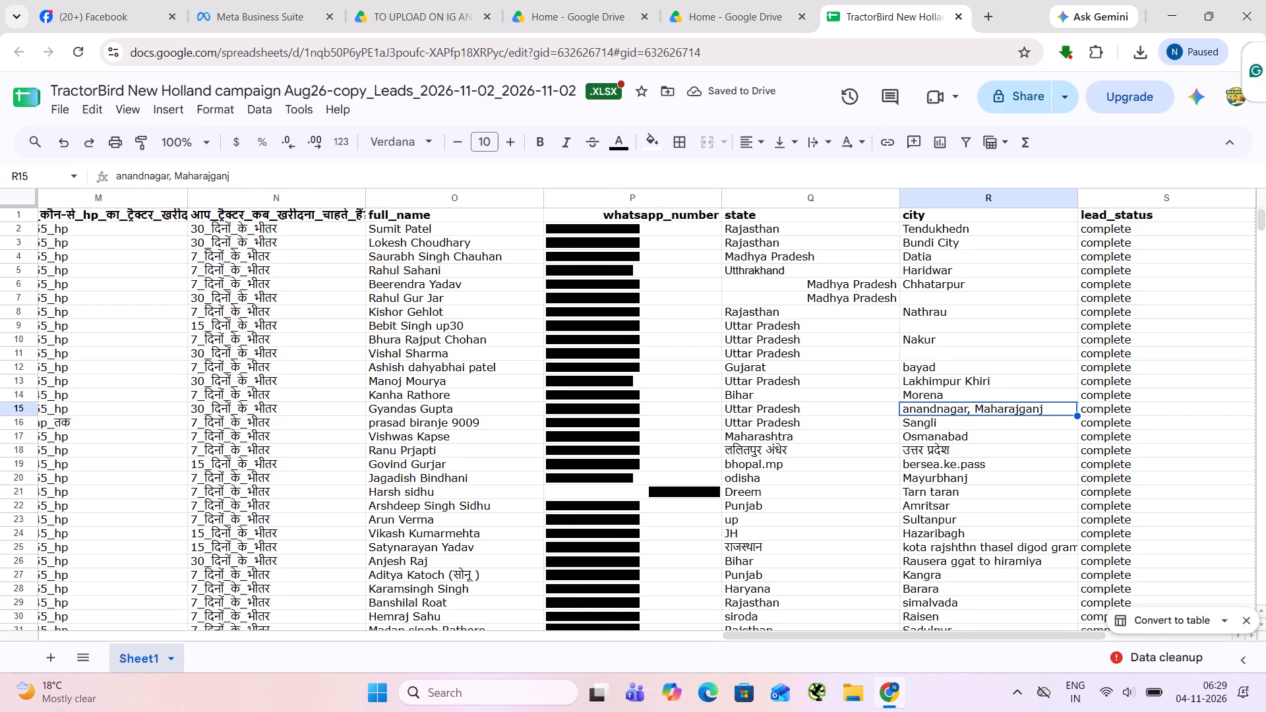
pyautogui.moveTo(175, 174); pyautogui.dragTo(100, 183)
pyautogui.press('BackSpace')
pyautogui.press('Return')
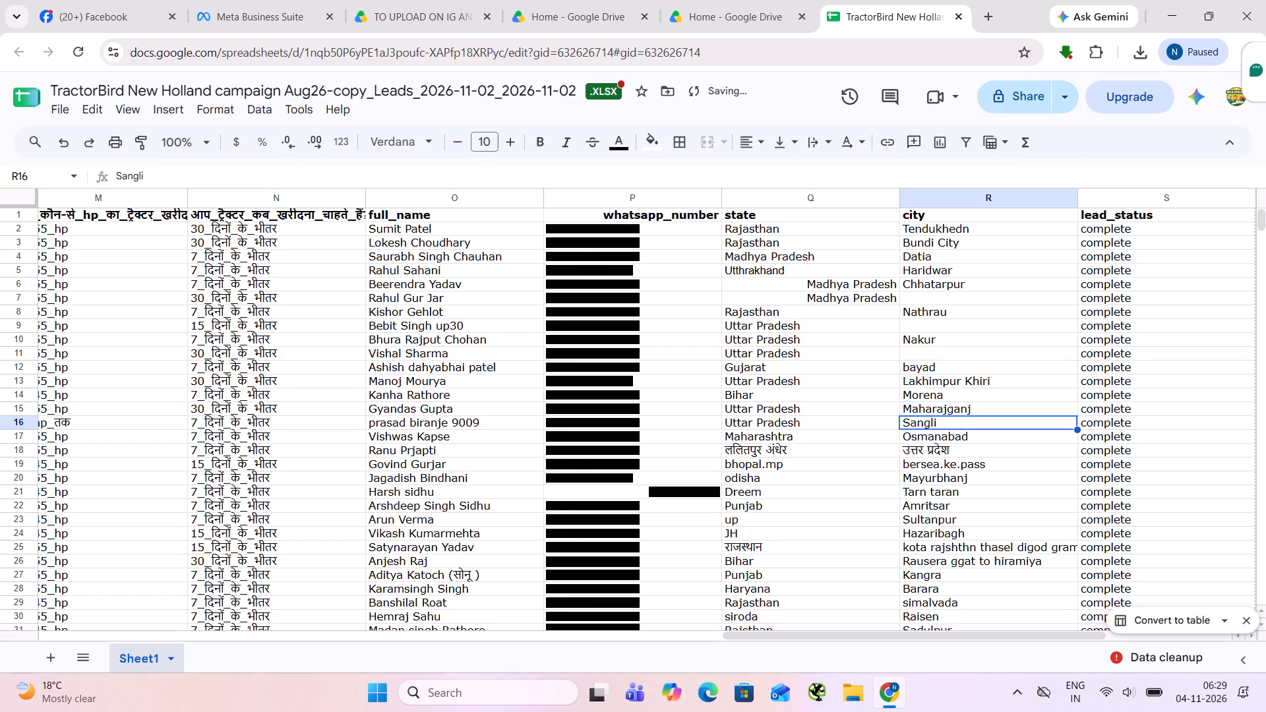
# Copy Uttar Pradesh from Q16 into the state cell Q18 and clear the Hindi city entry in R18.
pyautogui.press('Left')
pyautogui.press('Down')
pyautogui.press('Up')
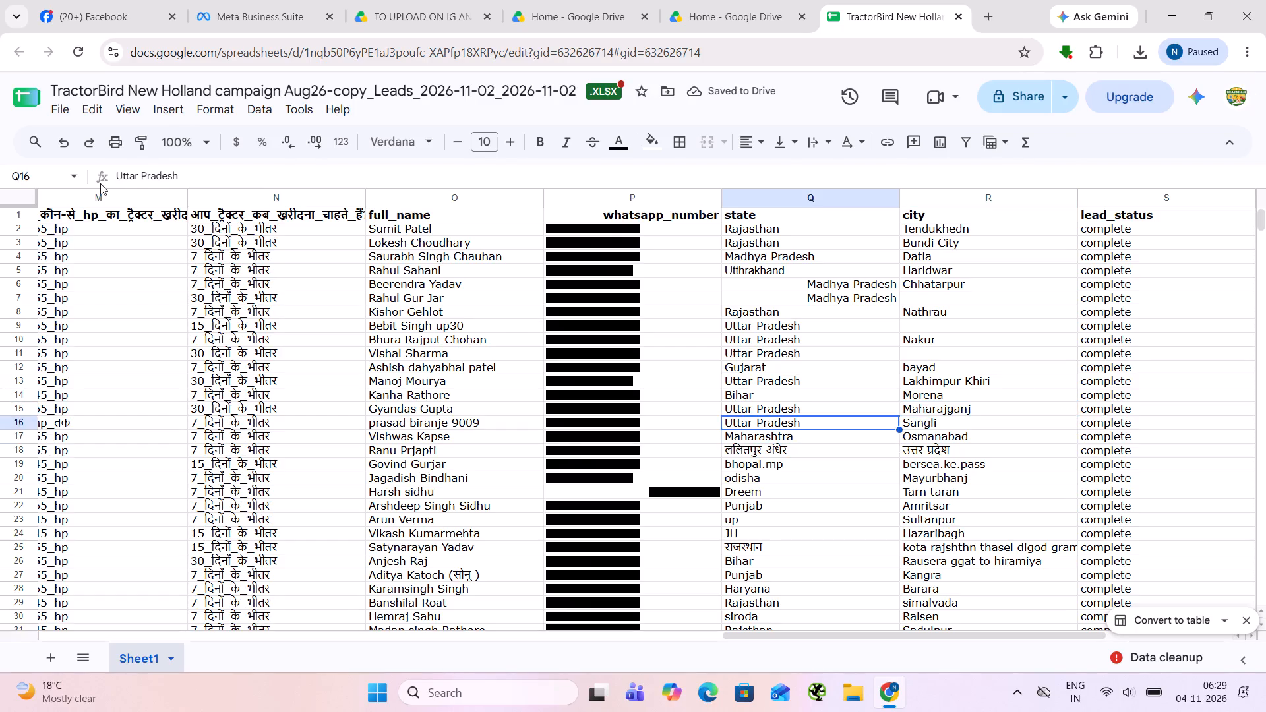
pyautogui.press('Down')
pyautogui.press('Down')
pyautogui.press('Up')
pyautogui.press('Up')
pyautogui.hotkey('ctrl', 'c')
pyautogui.press('Down')
pyautogui.press('Down')
pyautogui.hotkey('ctrl', 'v')
pyautogui.press('Right')
pyautogui.press('BackSpace')
# Clear the city in R19 and set that lead's state in Q19 to Madhya Pradesh.
pyautogui.press('Down')
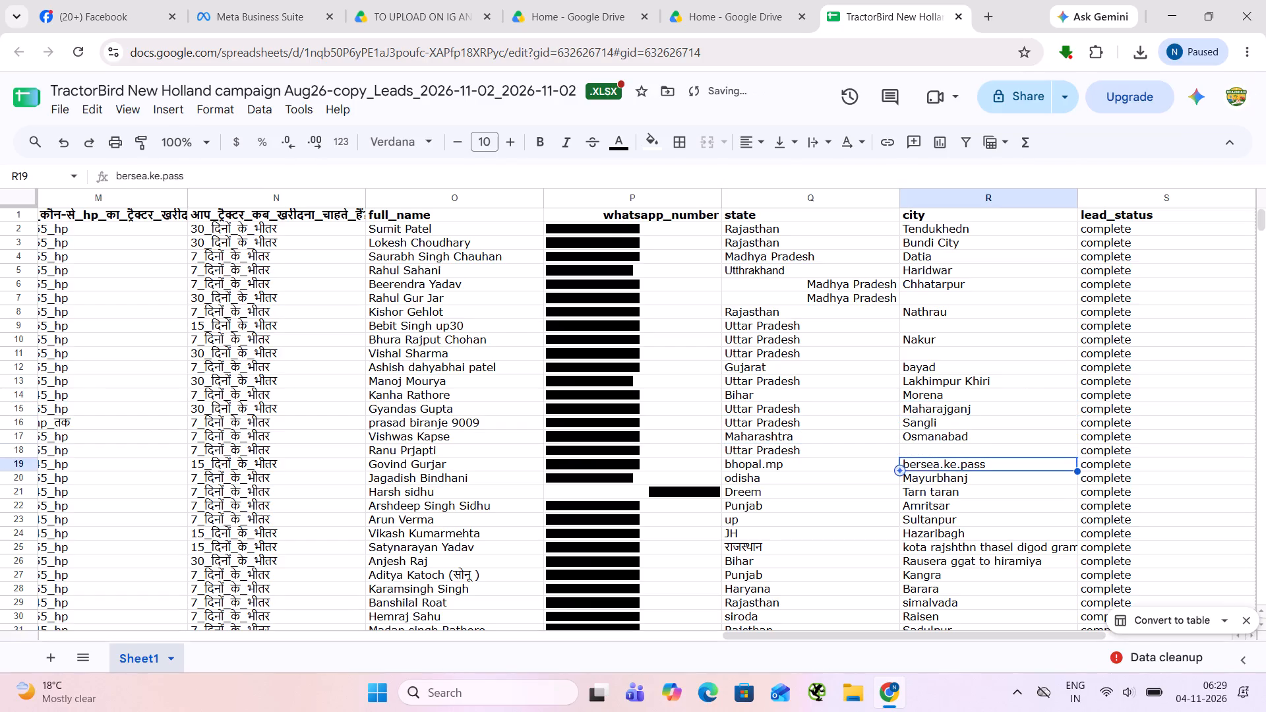
pyautogui.press('BackSpace')
pyautogui.press('Left')
pyautogui.write('Madhya')
pyautogui.press('space')
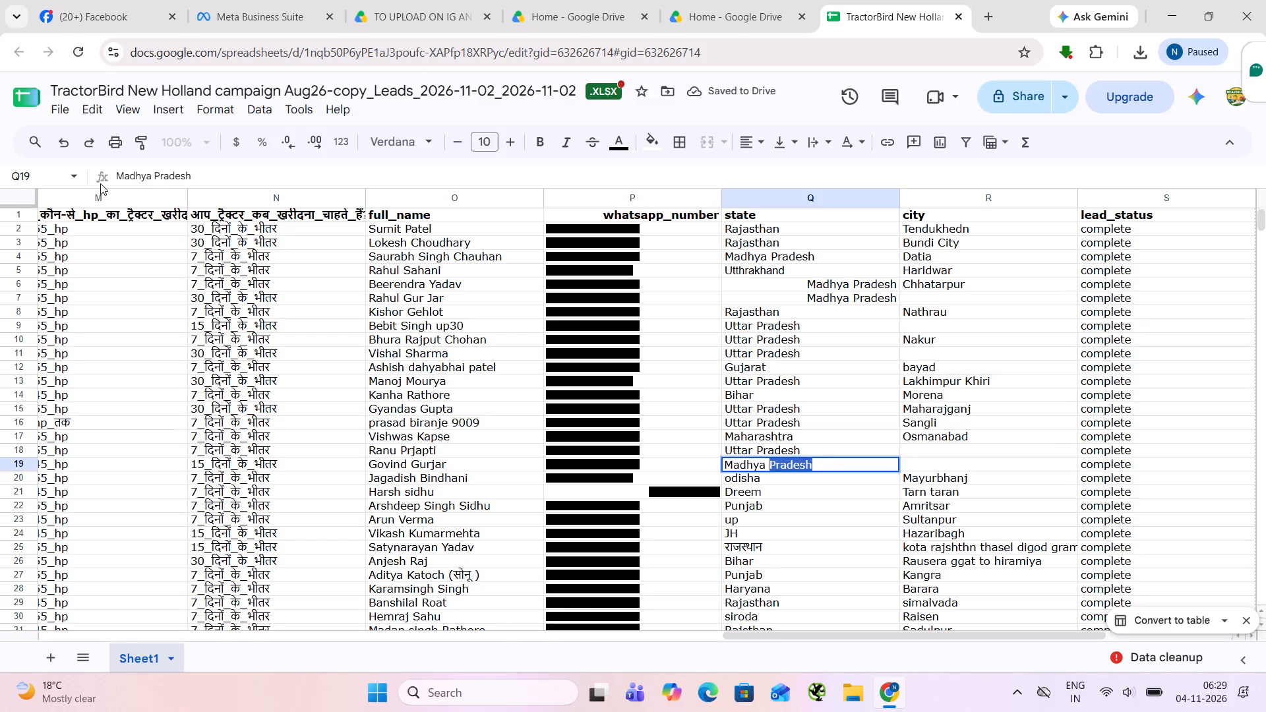
pyautogui.press('Return')
# Correct the state in Q20 to Odisha with a capital initial.
pyautogui.write('Odis')
pyautogui.write('ha')
pyautogui.press('Right')
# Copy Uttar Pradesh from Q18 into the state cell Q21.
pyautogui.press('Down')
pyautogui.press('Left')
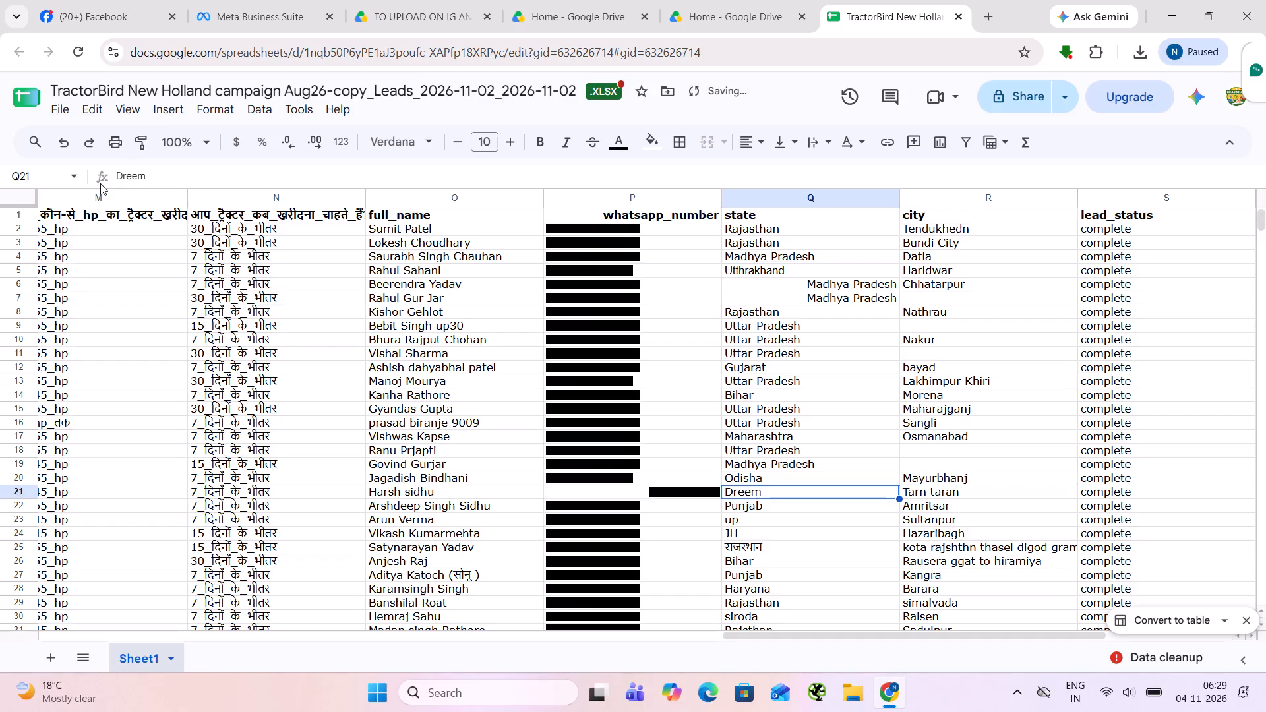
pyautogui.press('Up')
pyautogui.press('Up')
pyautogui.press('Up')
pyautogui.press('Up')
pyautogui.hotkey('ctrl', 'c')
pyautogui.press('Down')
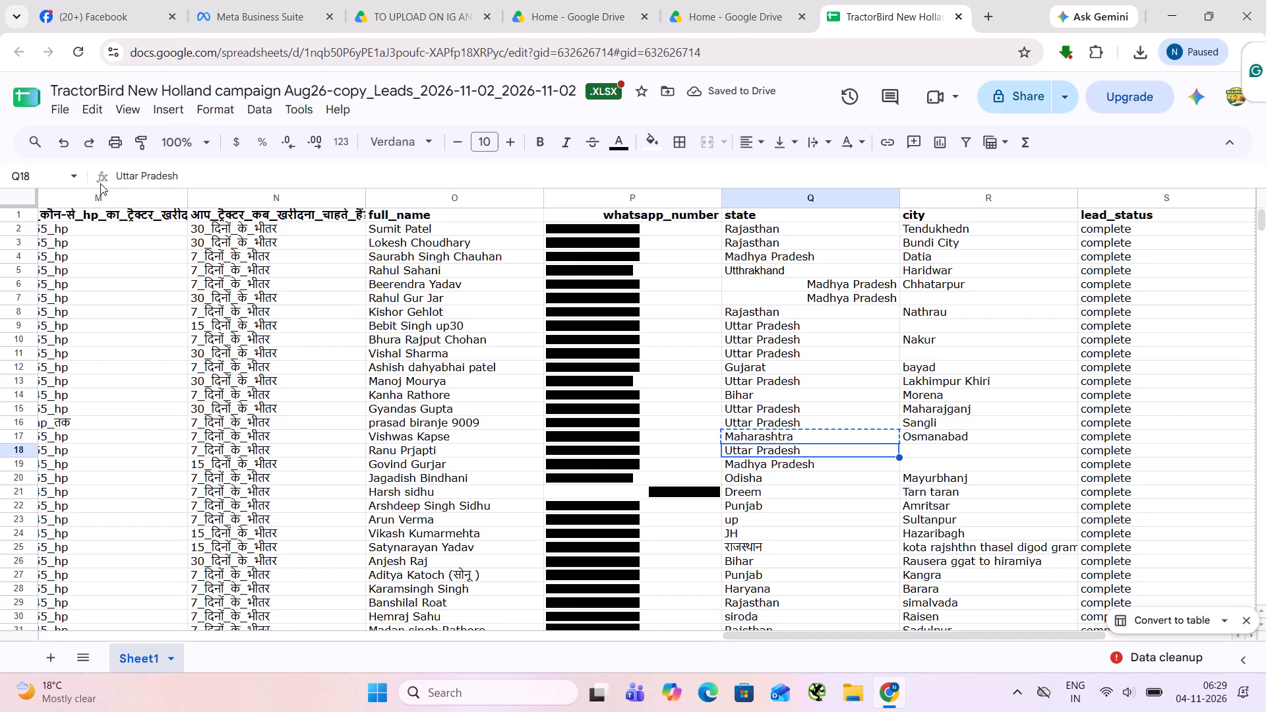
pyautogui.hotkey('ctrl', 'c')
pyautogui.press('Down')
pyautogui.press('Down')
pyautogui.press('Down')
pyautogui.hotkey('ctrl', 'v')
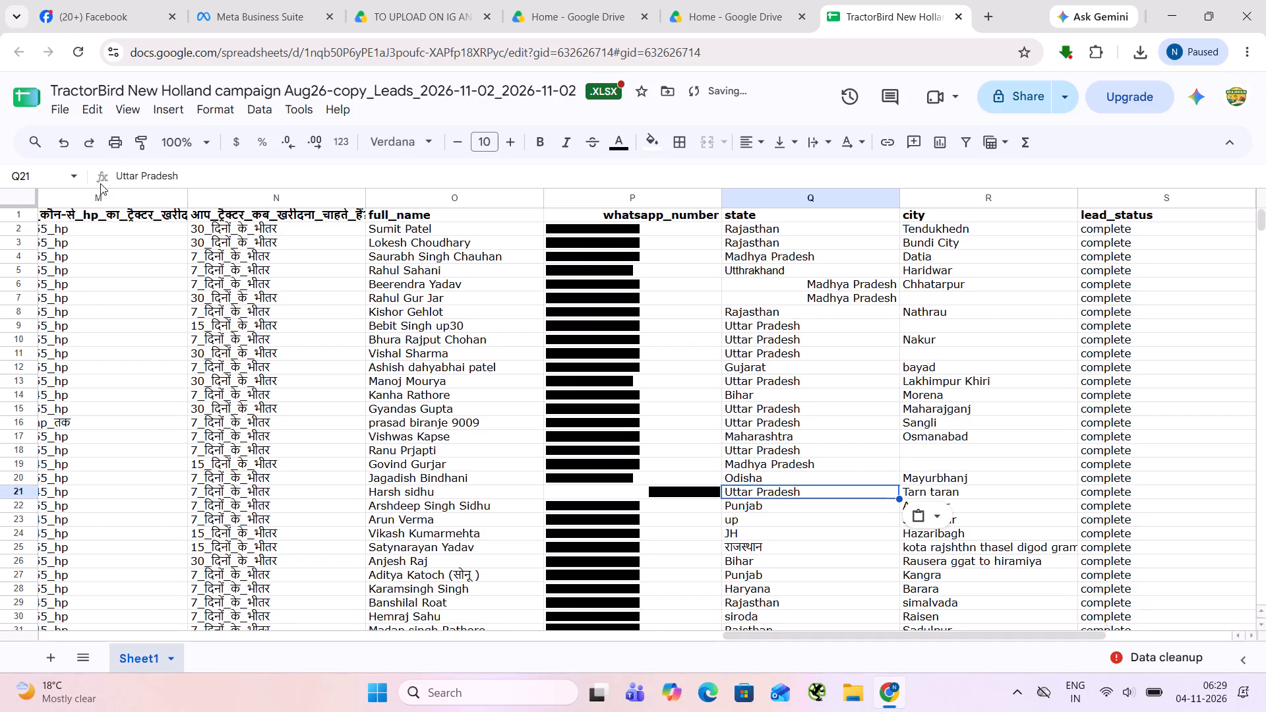
# Copy Punjab from Q22 into Q21 as the state for the Tarn taran lead.
pyautogui.press('Down')
pyautogui.hotkey('ctrl', 'c')
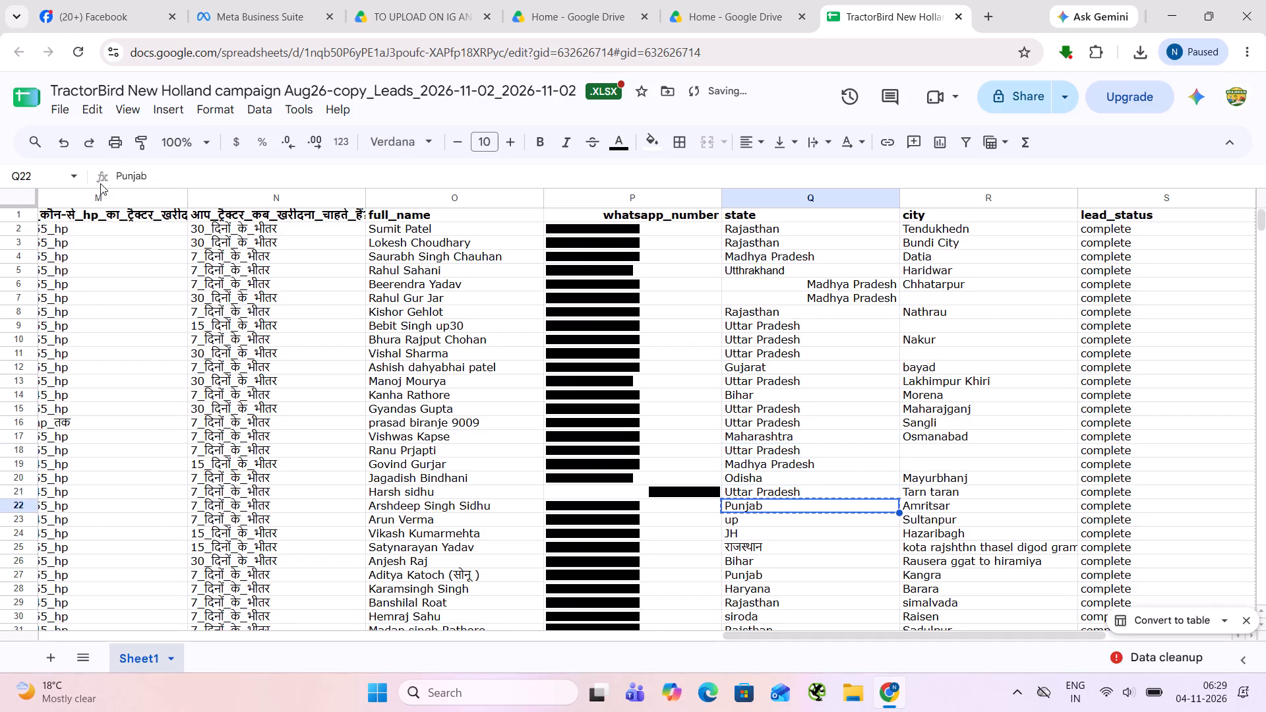
pyautogui.press('Up')
pyautogui.hotkey('ctrl', 'v')
pyautogui.press('Down')
pyautogui.press('Down')
pyautogui.press('Up')
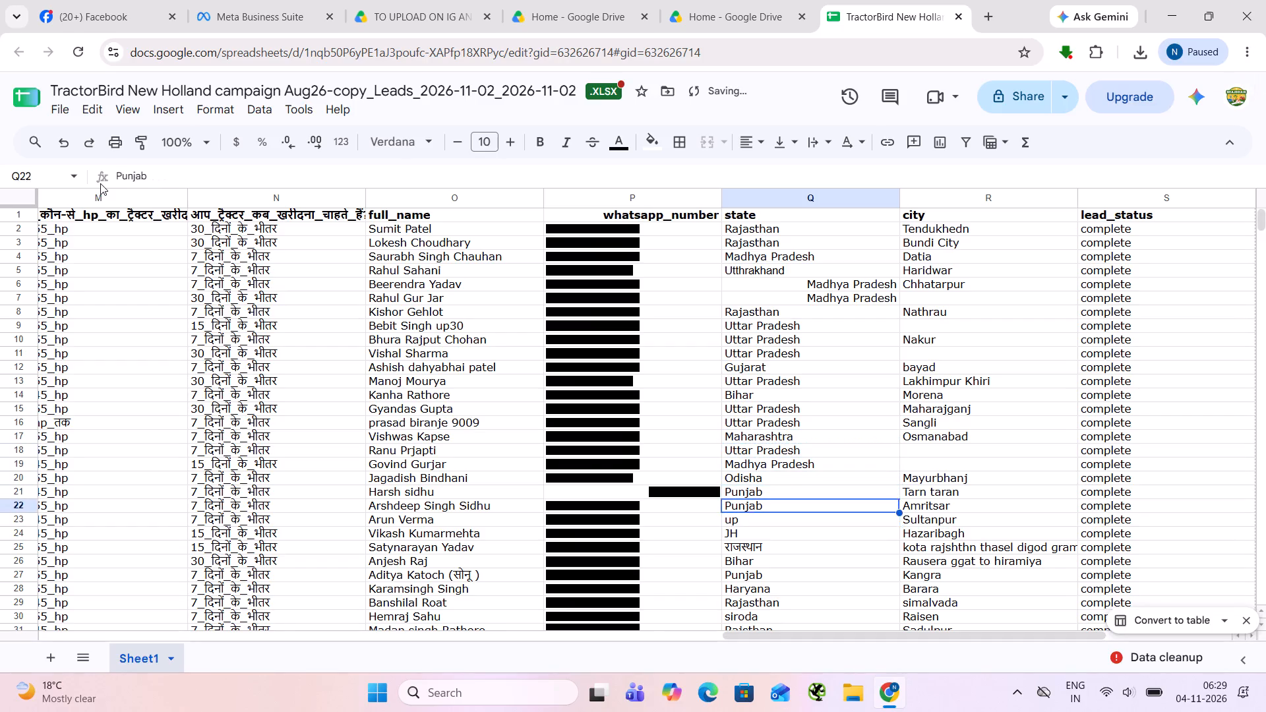
# Replace the abbreviated states with Uttar Pradesh in Q23 and Jharkhand in Q24.
pyautogui.press('Down')
pyautogui.hotkey('shift', 'u')
pyautogui.write('ttar')
pyautogui.press('space')
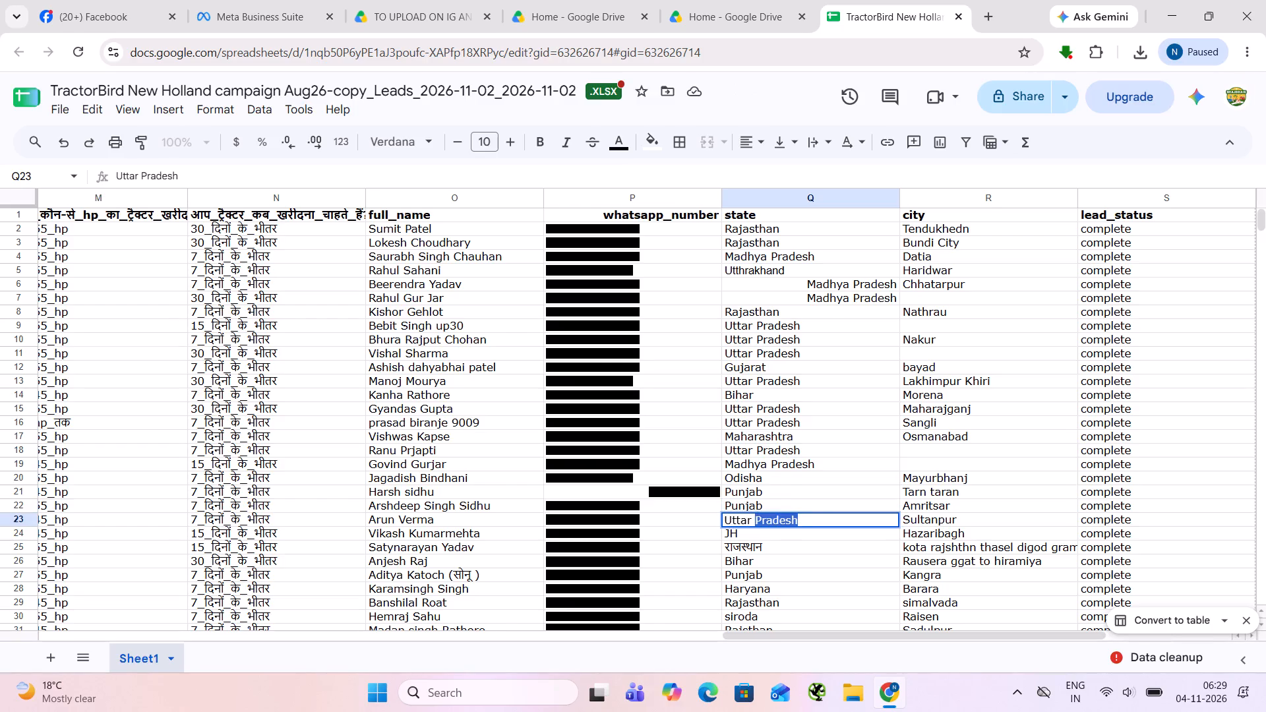
pyautogui.press('Return')
pyautogui.write('Jharkhand')
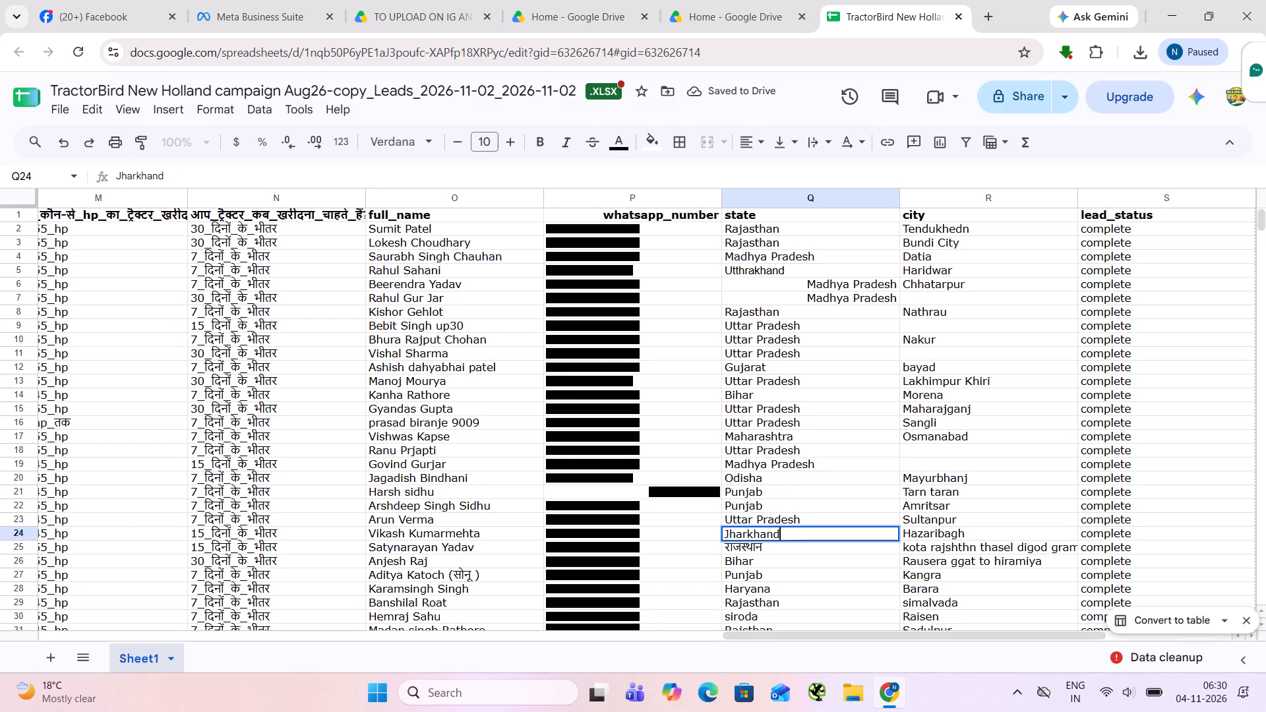
pyautogui.press('Down')
# Replace the Hindi state in Q25 with Rajasthan and shorten the city in R25 to Kota.
pyautogui.hotkey('shift', 'r')
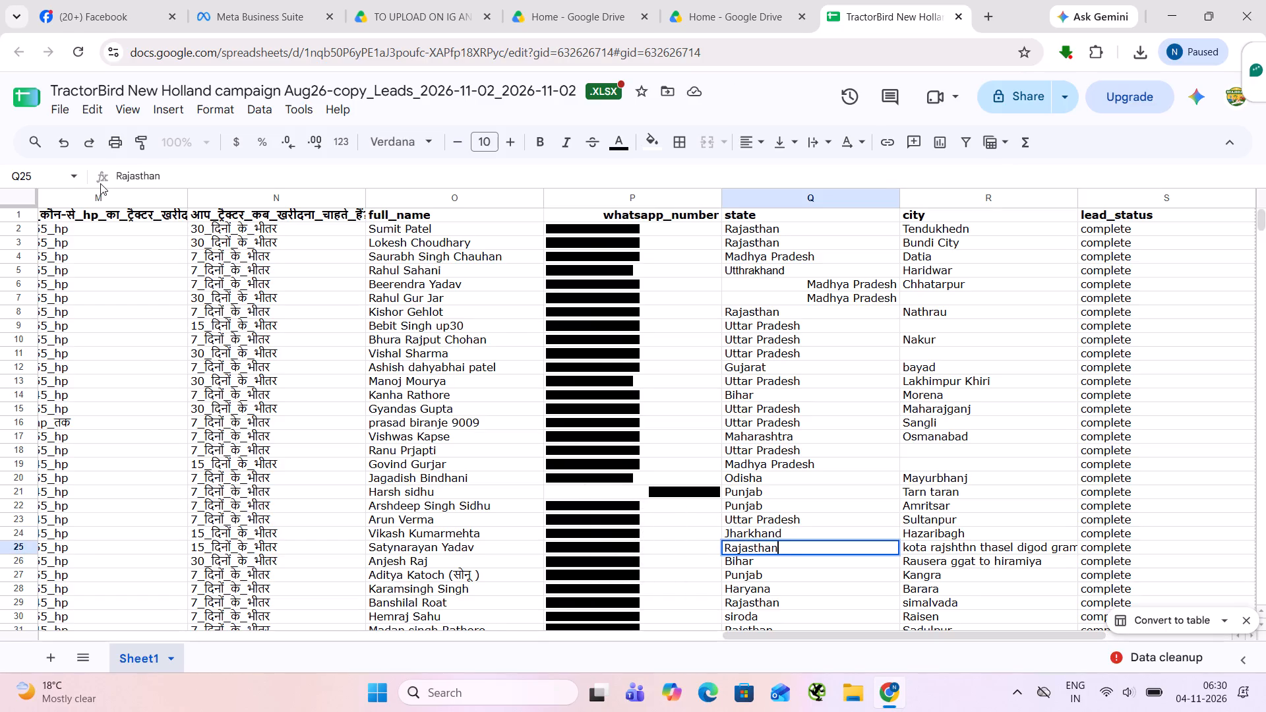
pyautogui.press('Right')
pyautogui.hotkey('shift', 'k')
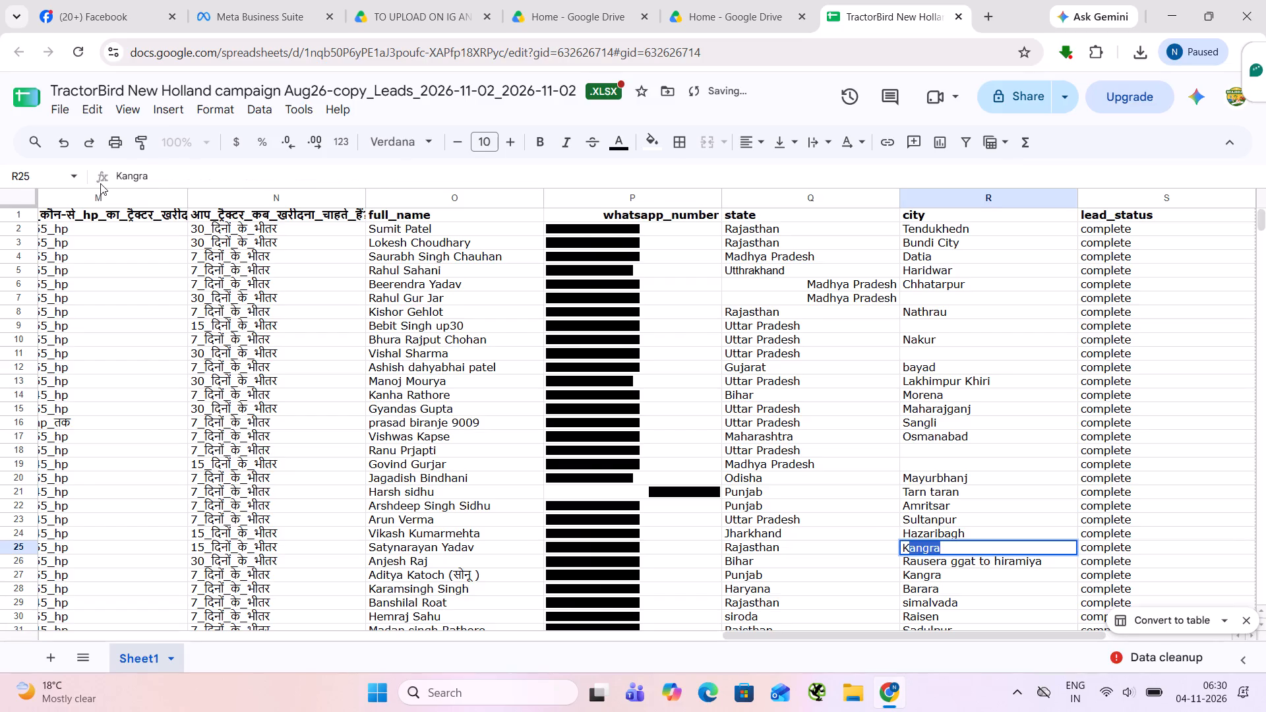
pyautogui.write('oy')
pyautogui.press('BackSpace')
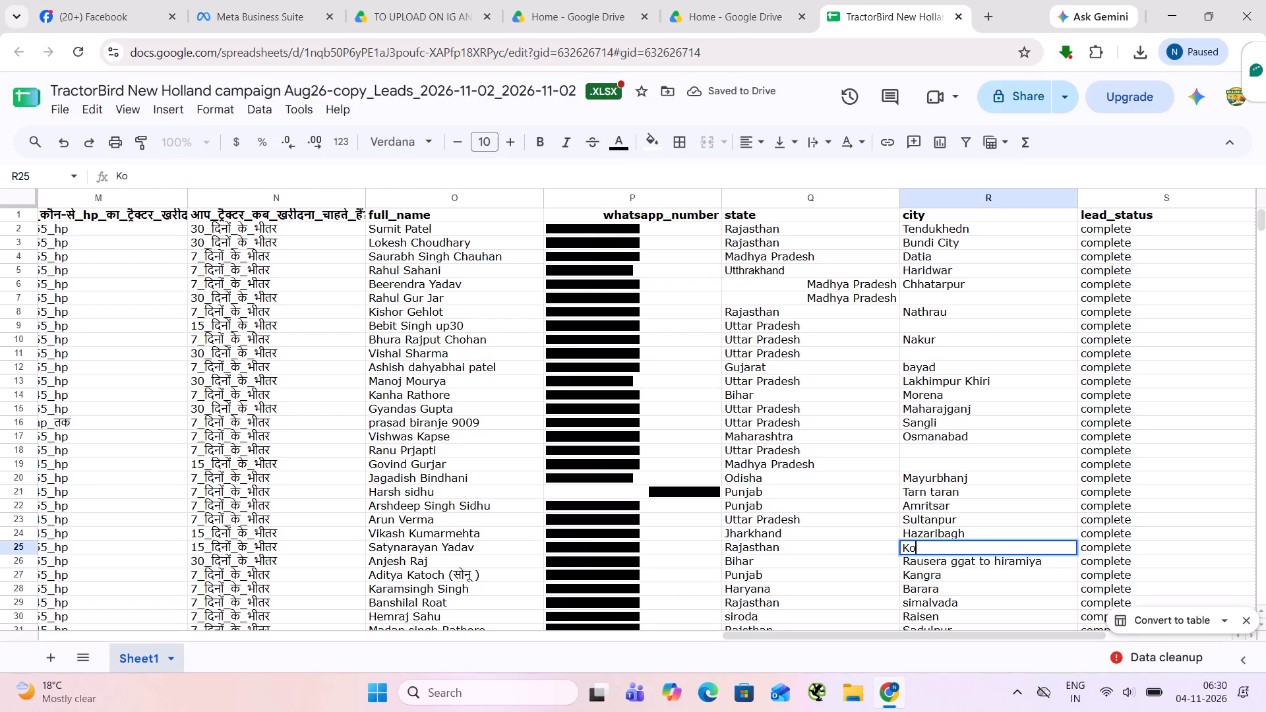
pyautogui.write('ta')
pyautogui.press('Down')
# Look through the state and city entries between rows 26 and 56 for values needing cleanup.
pyautogui.press('Down')
pyautogui.press('Down')
pyautogui.press('Down')
pyautogui.press('Down')
pyautogui.press('Down')
pyautogui.press('Down')
pyautogui.press('Down')
pyautogui.press('Down')
pyautogui.press('Down')
pyautogui.press('Down')
pyautogui.press('Down')
pyautogui.press('Down')
pyautogui.press('Down')
pyautogui.press('Down')
pyautogui.press('Down')
pyautogui.press('Down')
pyautogui.press('Down')
pyautogui.press('Down')
pyautogui.press('Down')
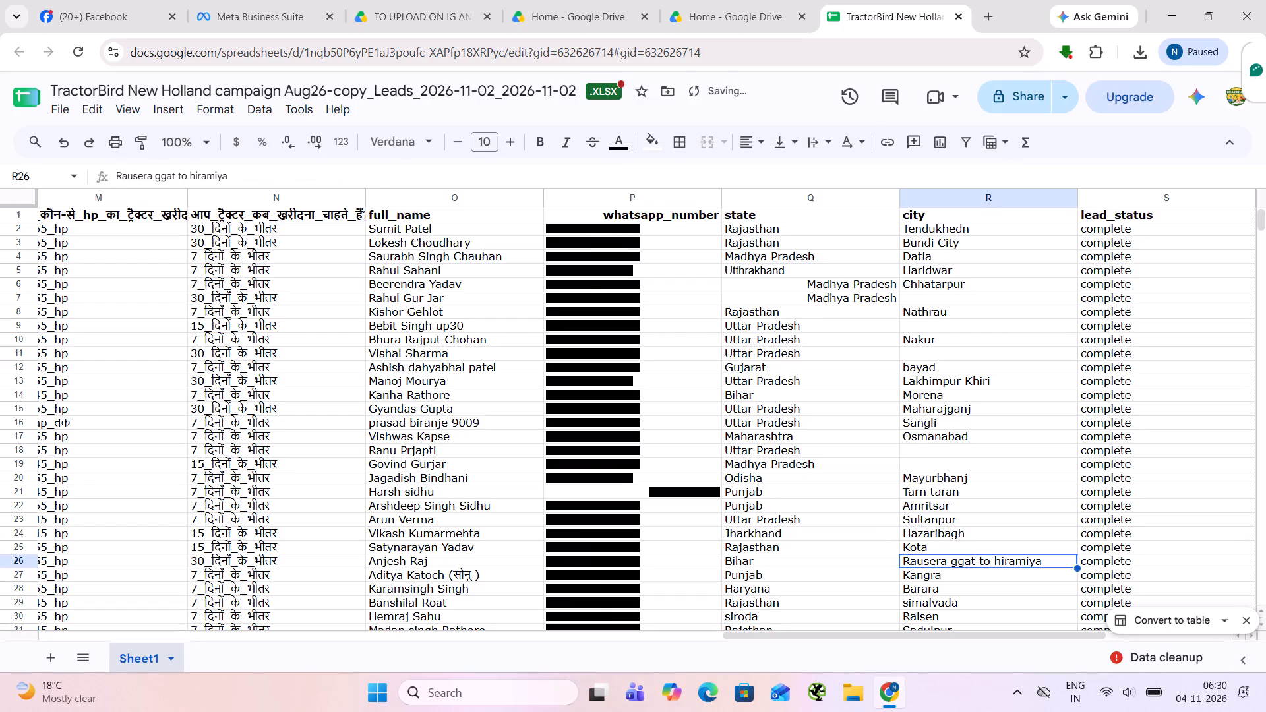
pyautogui.press('Down')
pyautogui.press('Down')
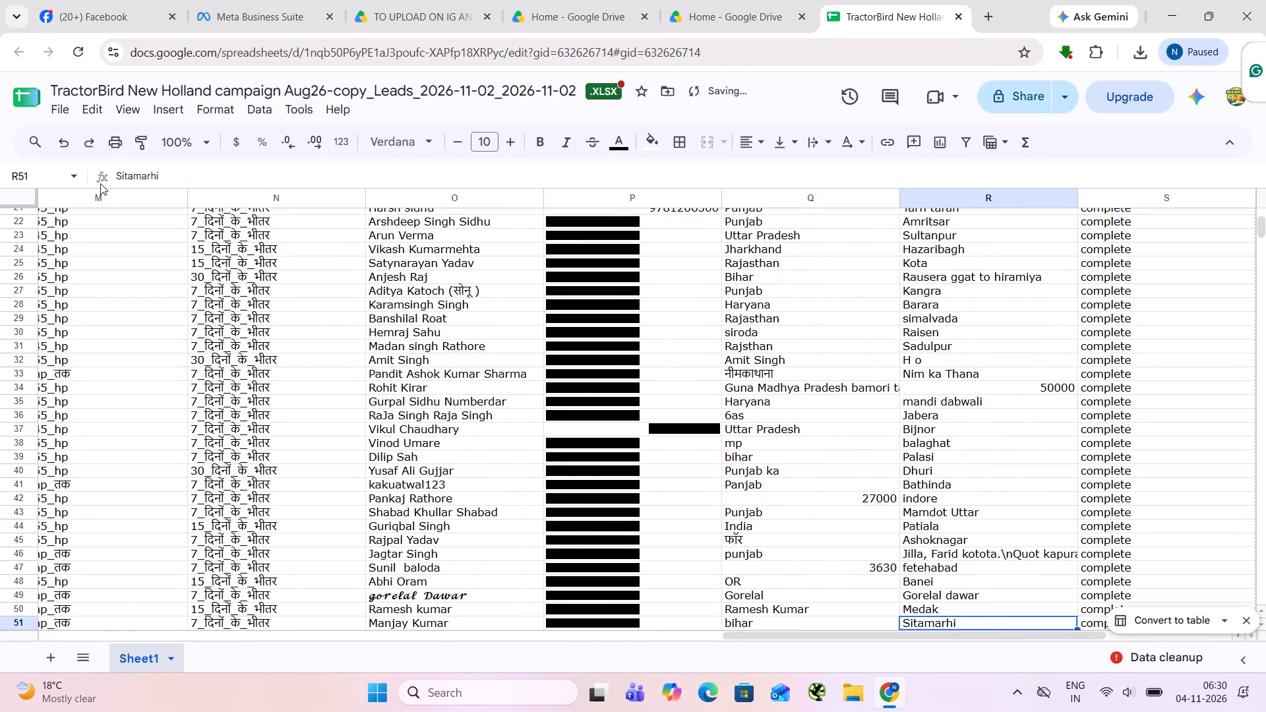
pyautogui.press('Left')
pyautogui.press('Down')
pyautogui.press('Down')
pyautogui.press('Down')
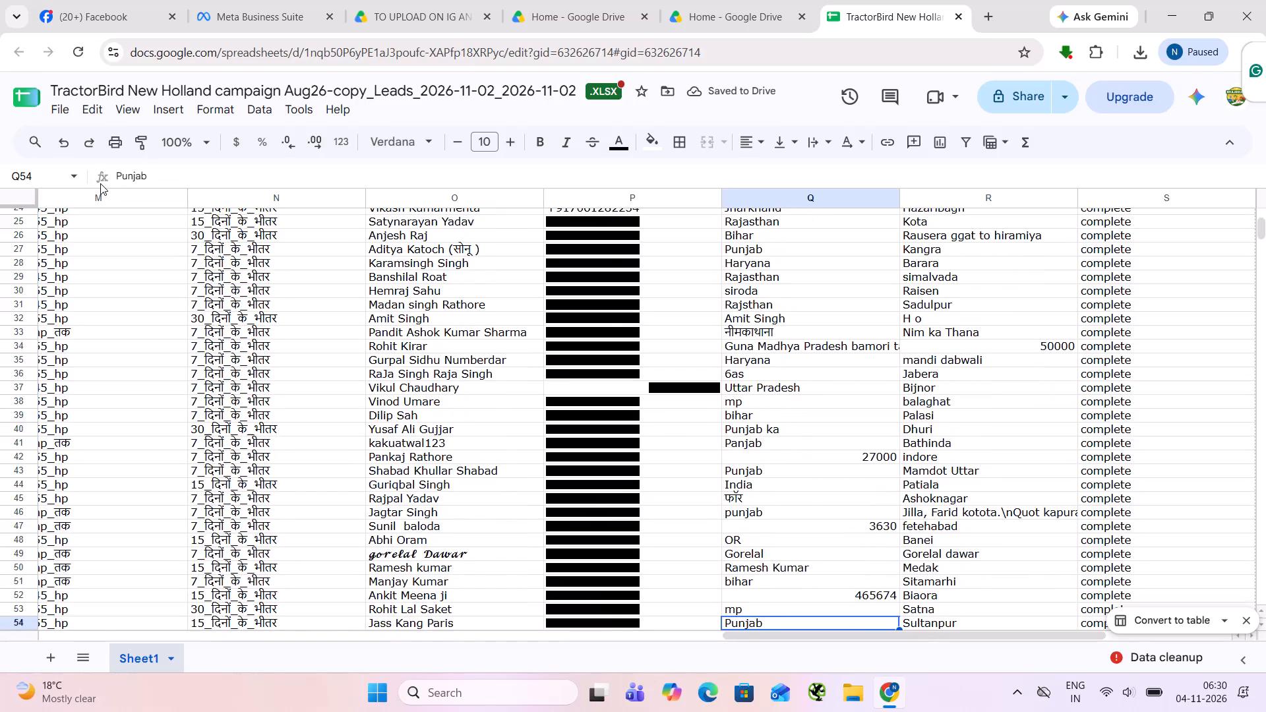
pyautogui.press('Down')
pyautogui.press('Down')
pyautogui.press('Up')
pyautogui.press('Up')
pyautogui.press('Up')
pyautogui.press('Up')
pyautogui.press('Up')
pyautogui.press('Up')
pyautogui.press('Up')
pyautogui.press('Up')
pyautogui.press('Up')
pyautogui.press('Up')
pyautogui.press('Up')
pyautogui.press('Up')
pyautogui.press('Up')
pyautogui.press('Up')
pyautogui.press('Up')
pyautogui.press('Up')
pyautogui.press('Up')
pyautogui.press('Up')
pyautogui.press('Up')
pyautogui.press('Up')
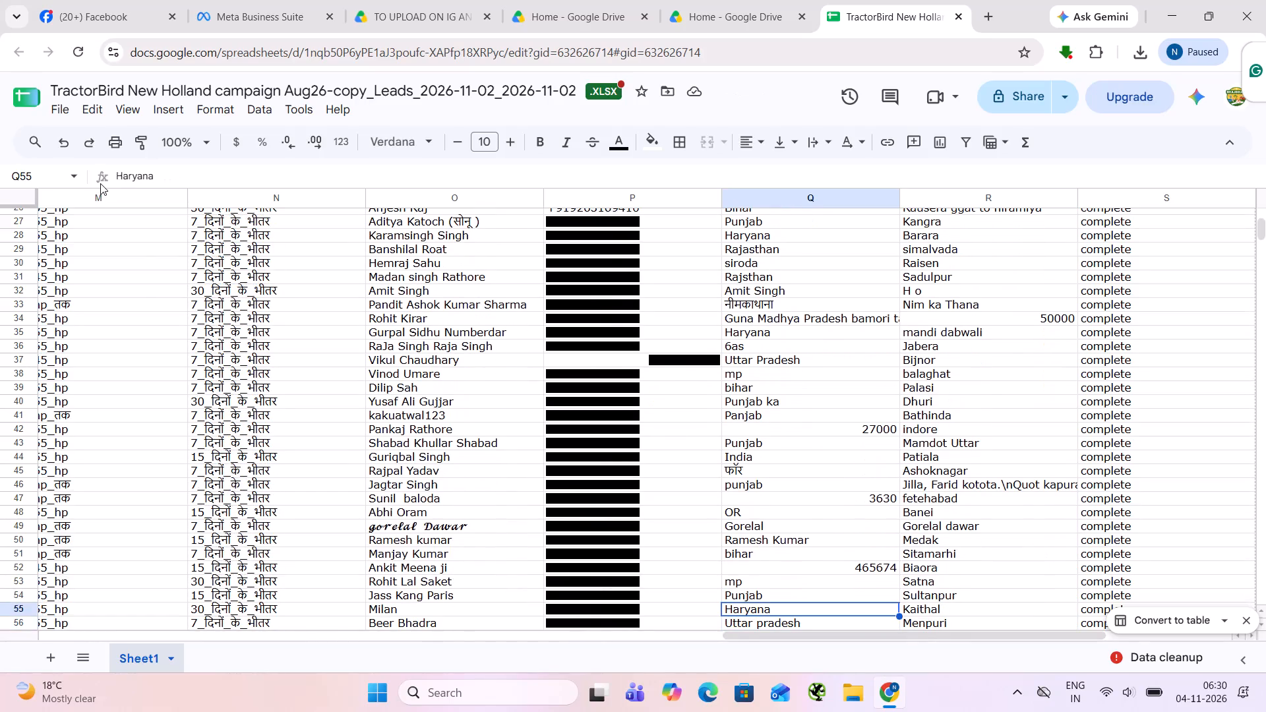
pyautogui.press('Up')
pyautogui.press('Up')
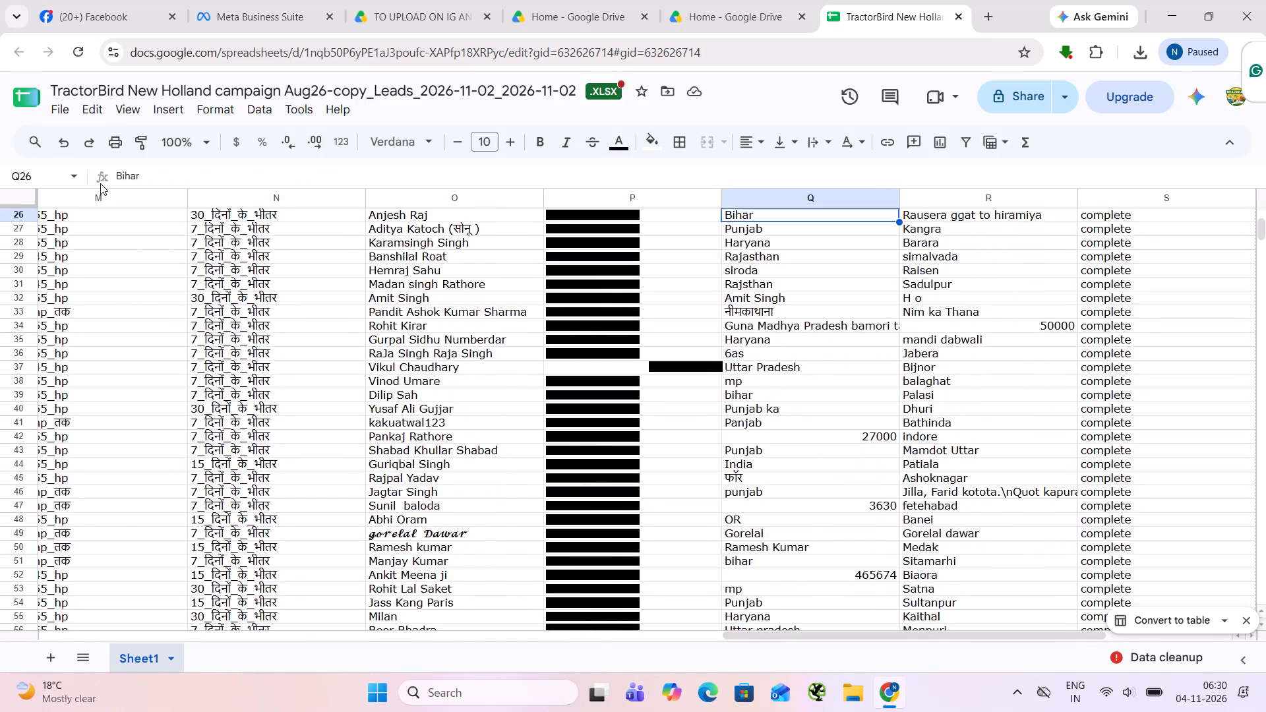
# Clear the invalid city text in R26.
pyautogui.press('Right')
pyautogui.press('BackSpace')
pyautogui.press('Down')
# Replace the state in Q30 with Bihar.
pyautogui.press('Left')
pyautogui.press('Down')
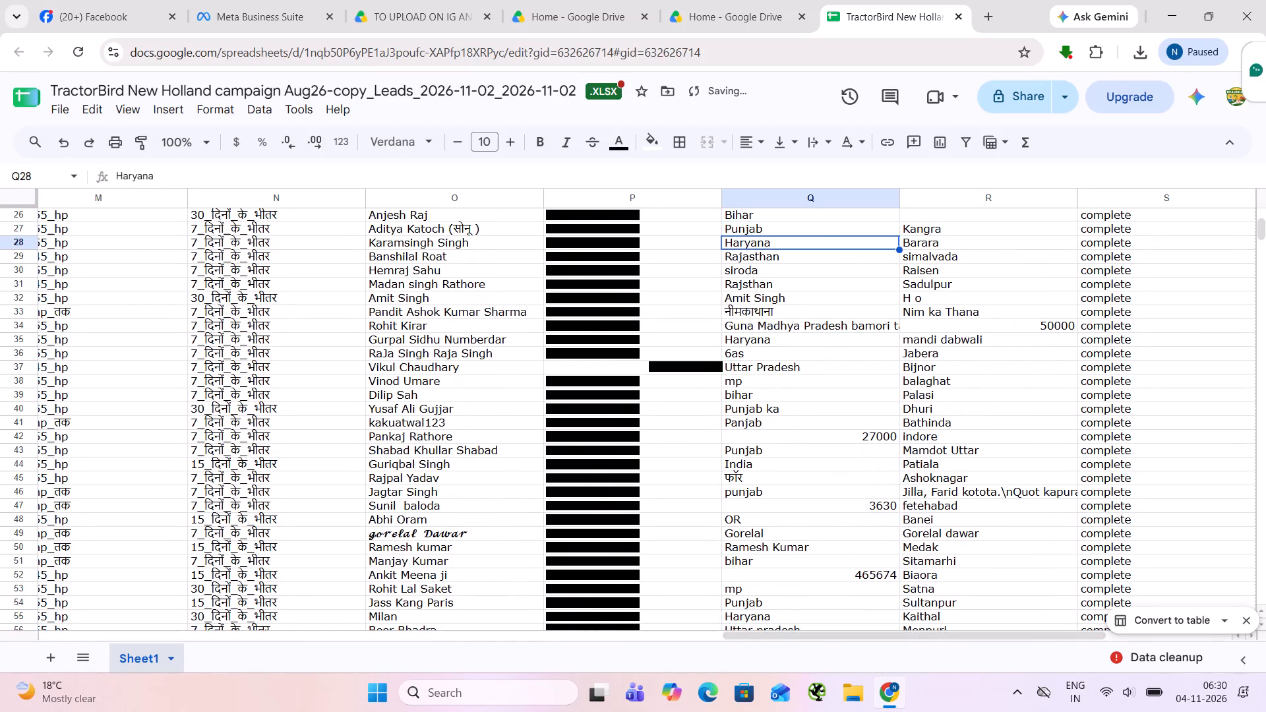
pyautogui.press('Down')
pyautogui.press('Down')
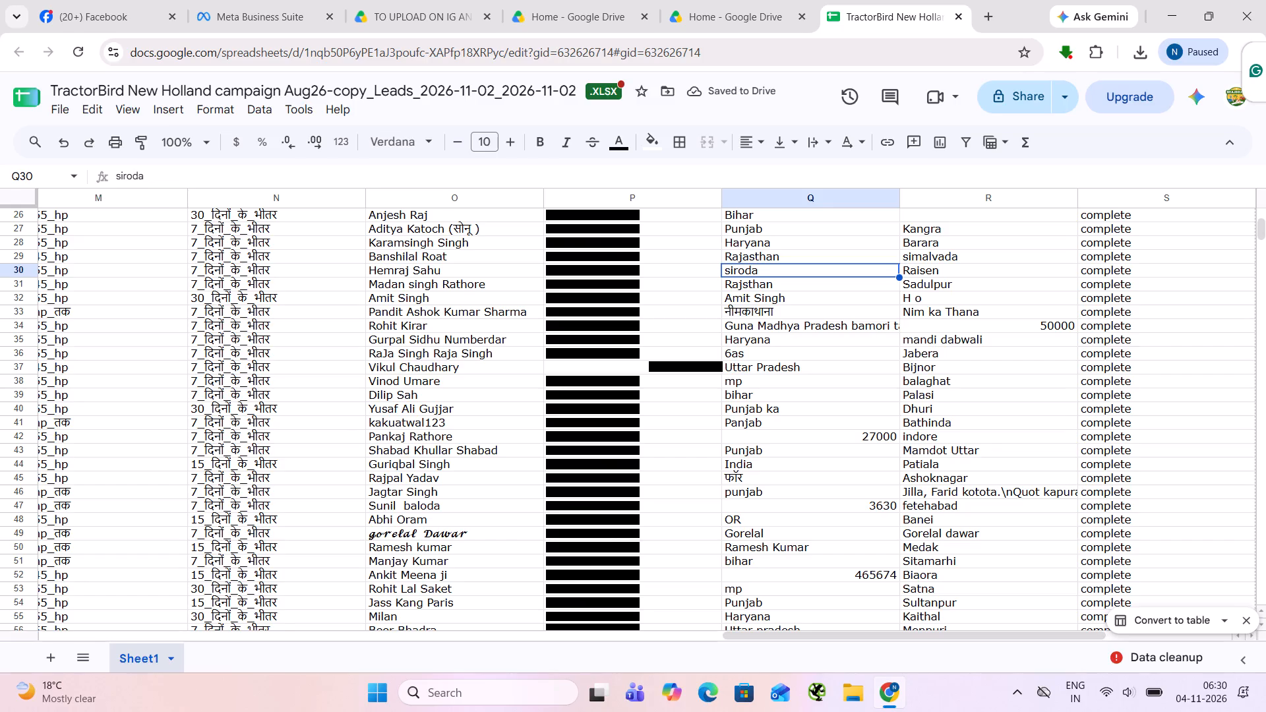
pyautogui.write('Bihar')
pyautogui.press('Down')
# Clear the city entry simalvada in R29.
pyautogui.press('Left')
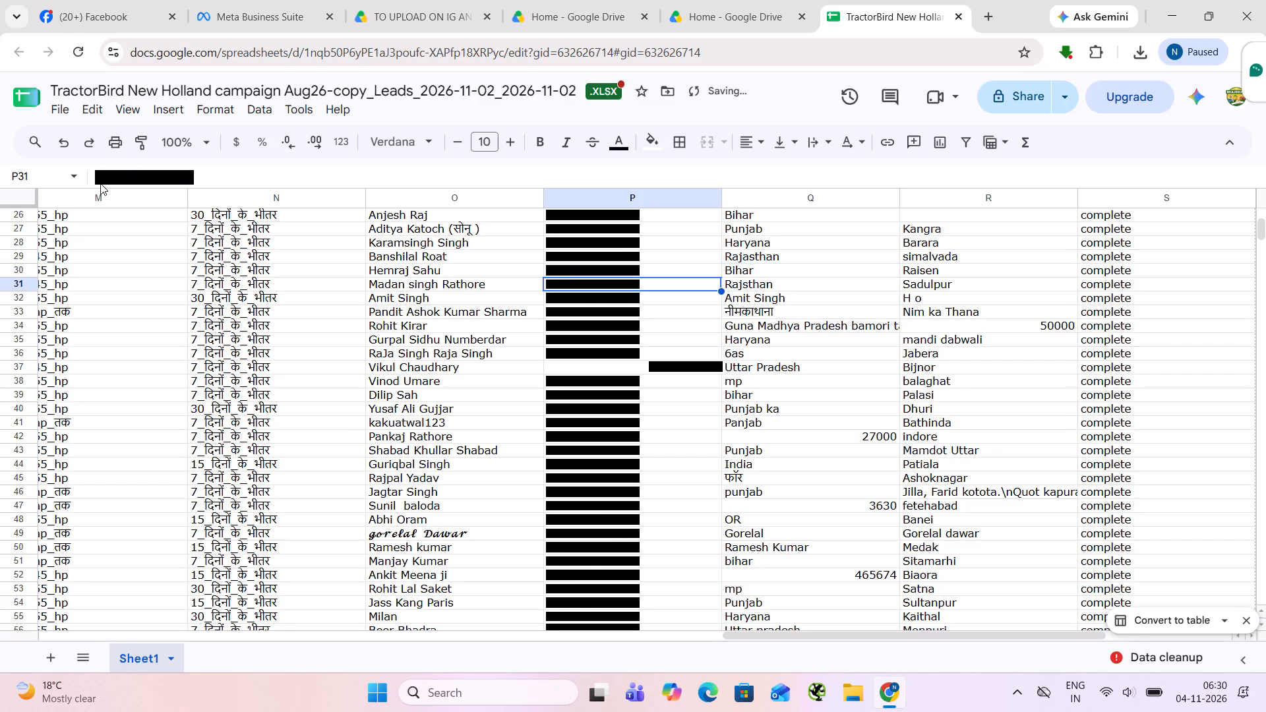
pyautogui.press('Up')
pyautogui.press('Up')
pyautogui.press('Right')
pyautogui.press('Right')
pyautogui.press('BackSpace')
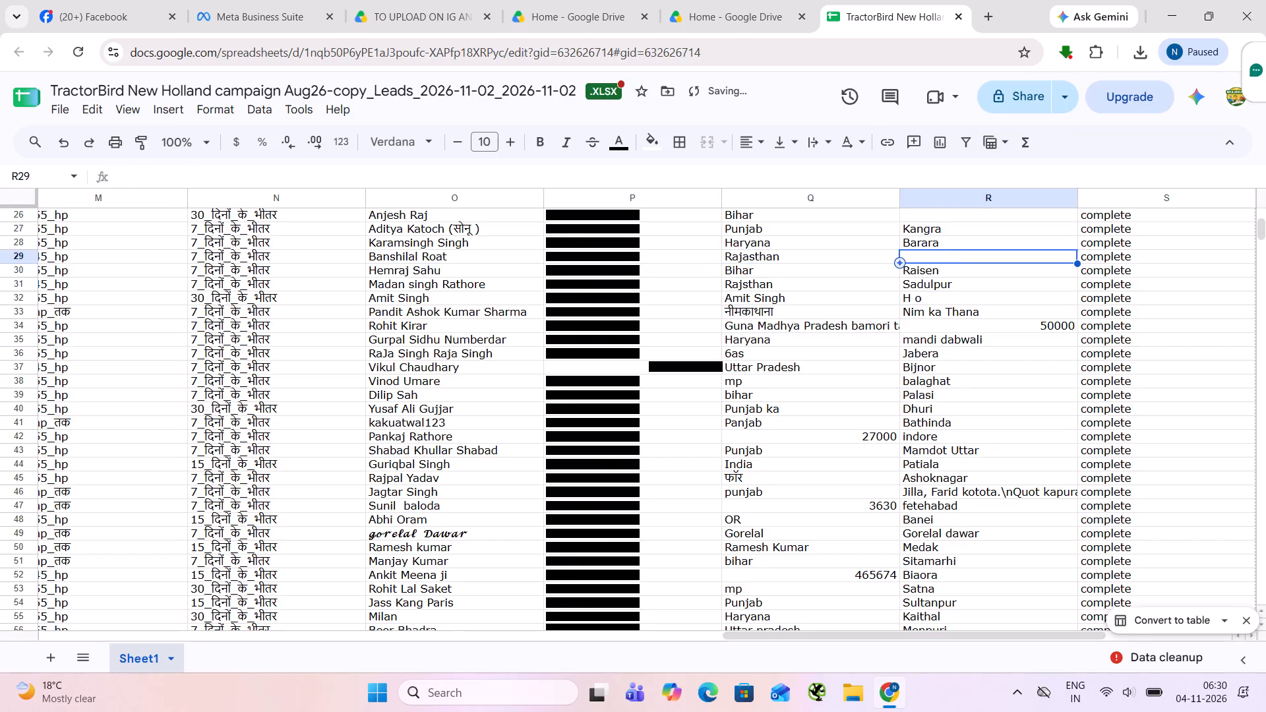
# Clear the invalid city in R32 and the invalid state in Q32.
pyautogui.press('Down')
pyautogui.press('Down')
pyautogui.press('Down')
pyautogui.press('BackSpace')
pyautogui.press('Left')
pyautogui.press('BackSpace')
# Copy the state Rajsthan from Q31 into the state cells Q33 and Q34.
pyautogui.press('Down')
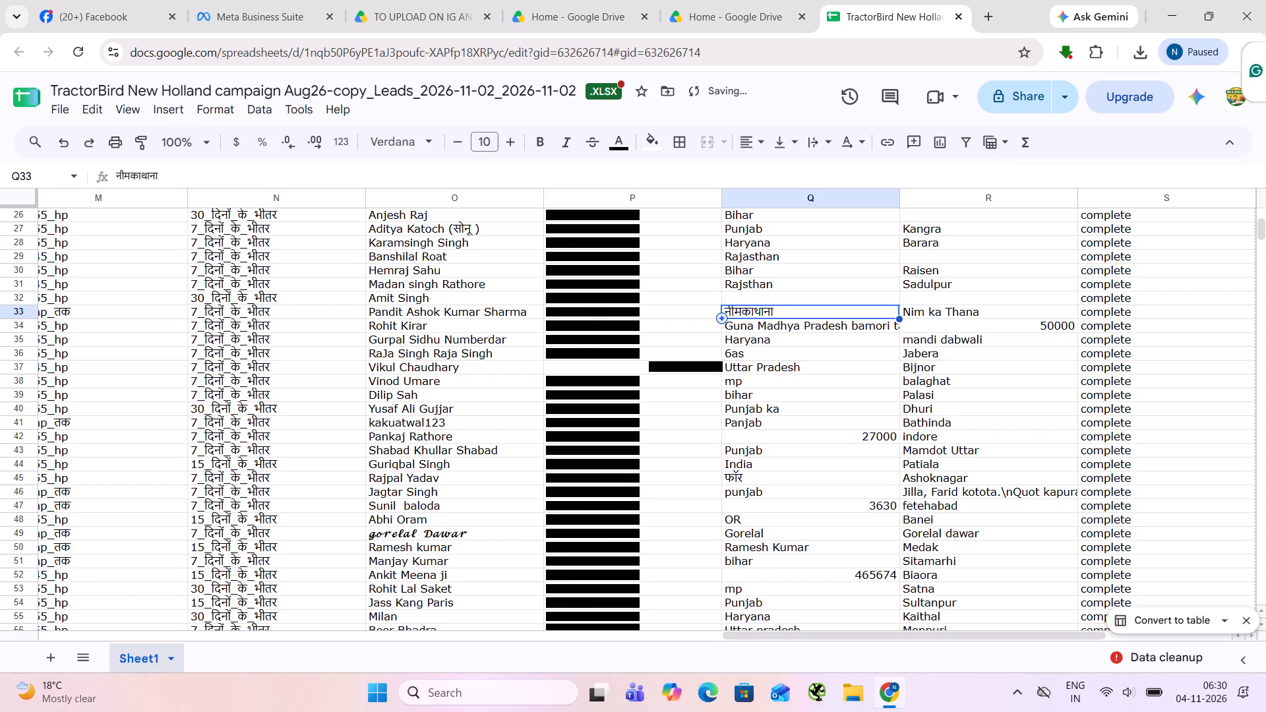
pyautogui.press('Up')
pyautogui.press('Up')
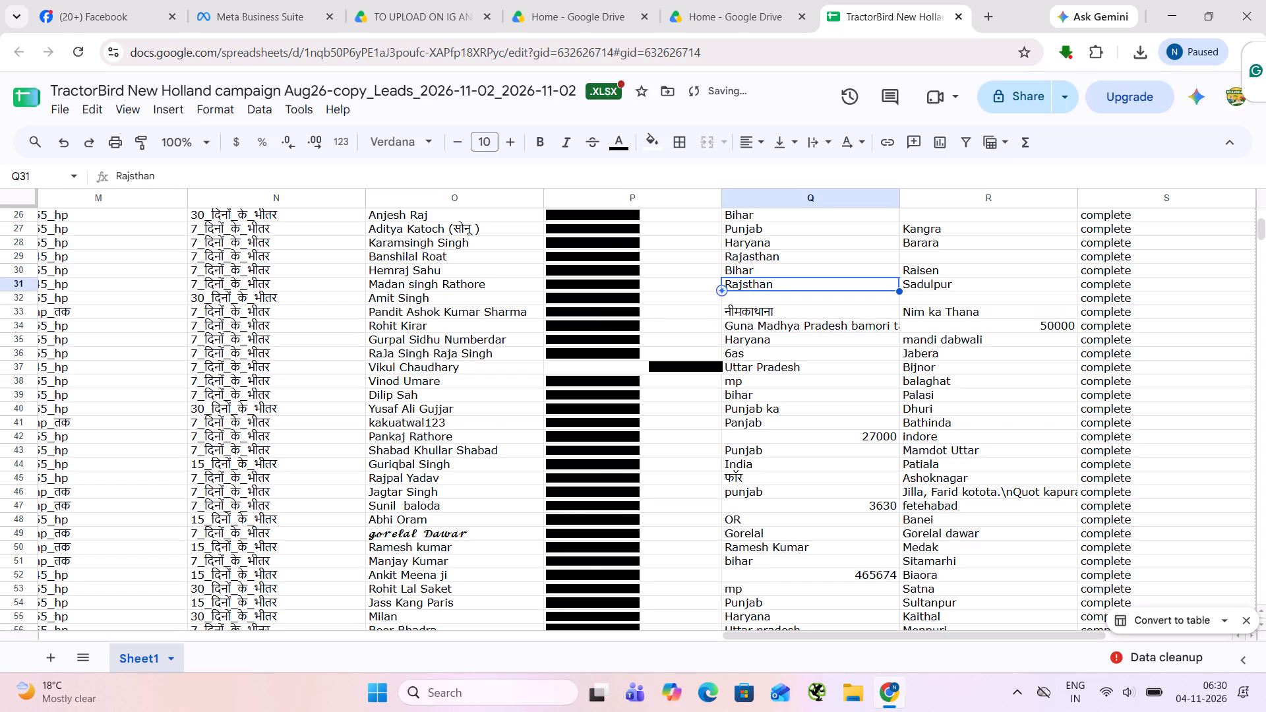
pyautogui.hotkey('ctrl', 'c')
pyautogui.press('Down')
pyautogui.press('Down')
pyautogui.hotkey('ctrl', 'v')
pyautogui.press('Down')
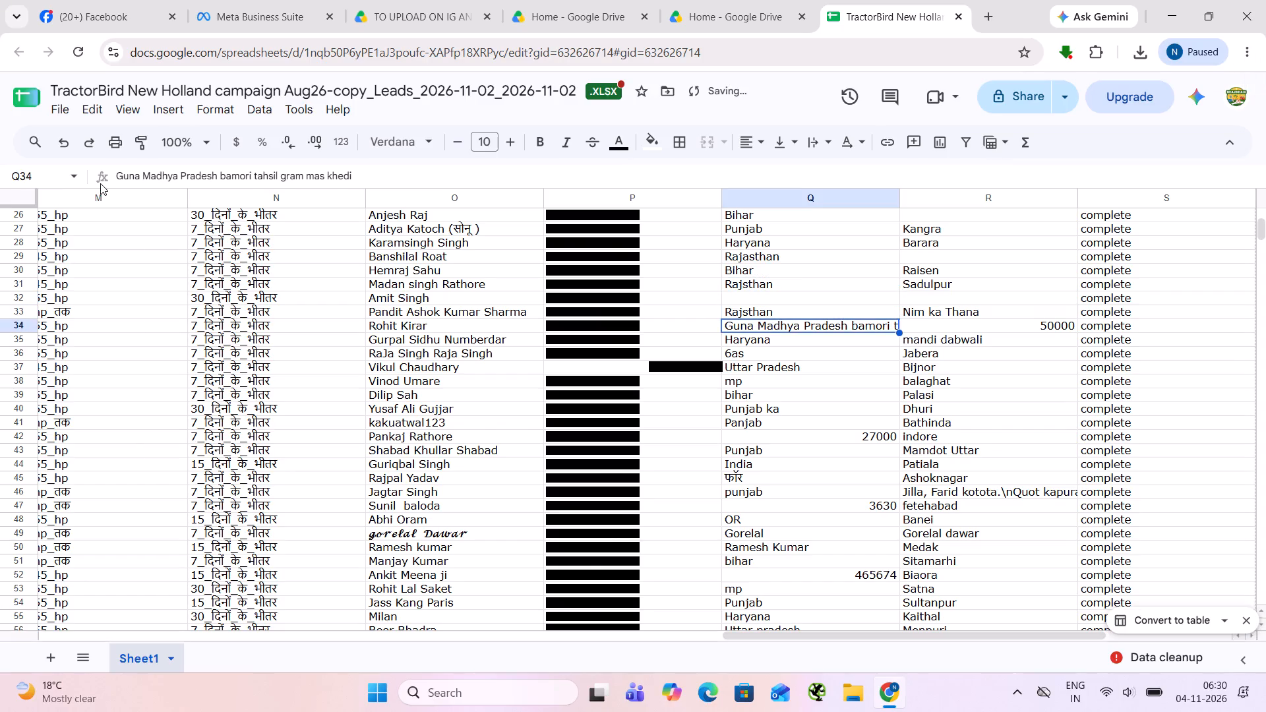
pyautogui.hotkey('ctrl', 'v')
# Clear the city entries in R34 and R35.
pyautogui.press('Right')
pyautogui.press('BackSpace')
pyautogui.press('Down')
pyautogui.press('BackSpace')
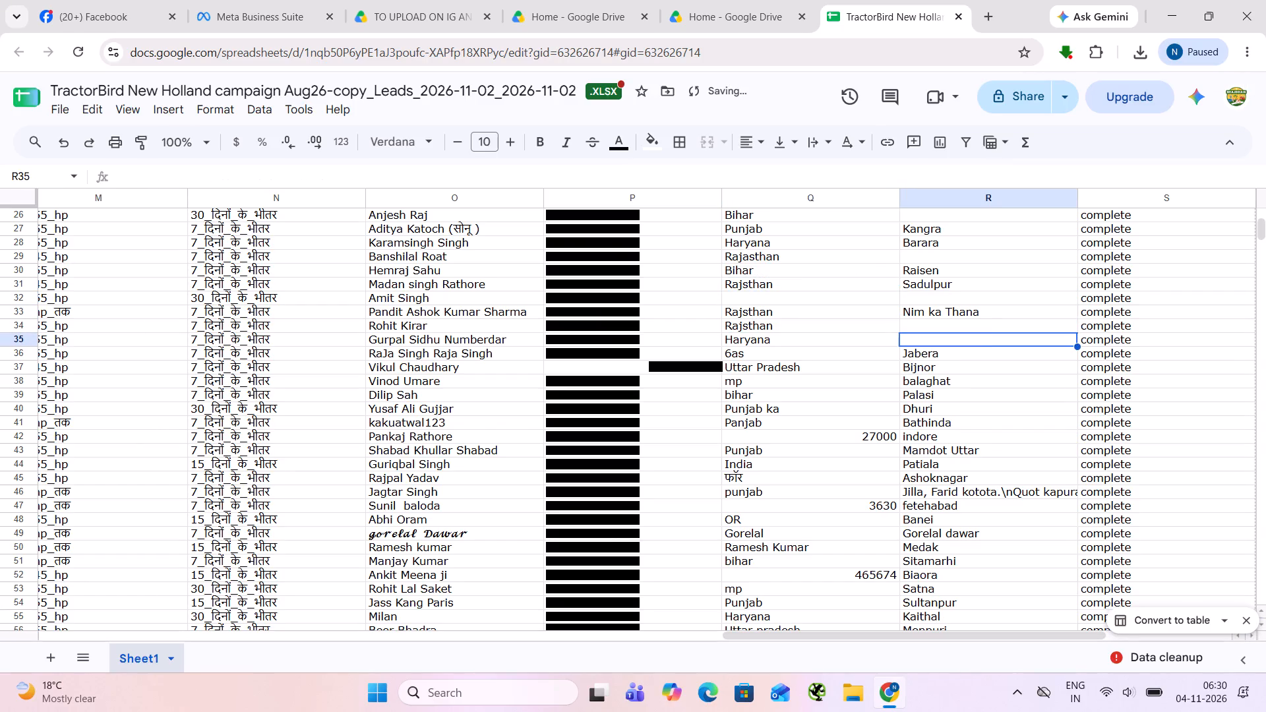
# Copy Uttar Pradesh from Q37 into Q36 to replace the invalid state.
pyautogui.press('Left')
pyautogui.press('Down')
pyautogui.press('Down')
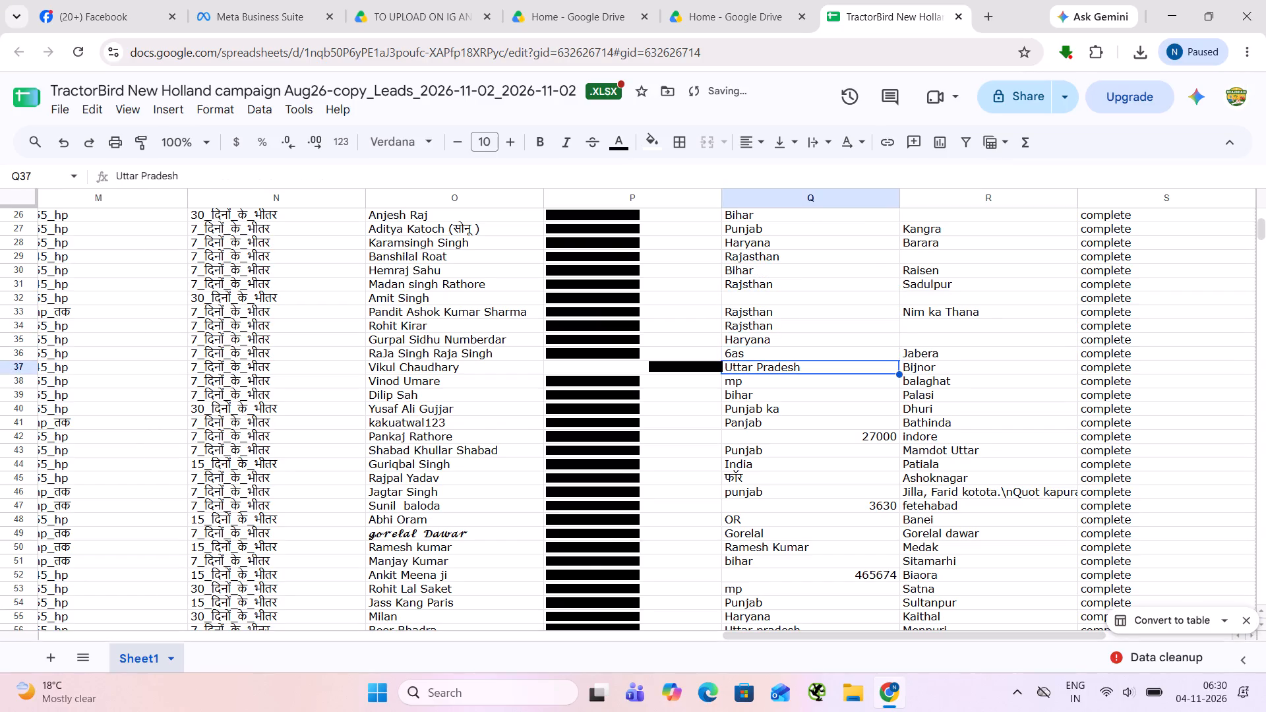
pyautogui.hotkey('ctrl', 'c')
pyautogui.press('Up')
pyautogui.hotkey('ctrl', 'v')
# Replace the abbreviated state in Q38 with Madhya Pradesh and clear the city in R38.
pyautogui.press('Down')
pyautogui.press('Down')
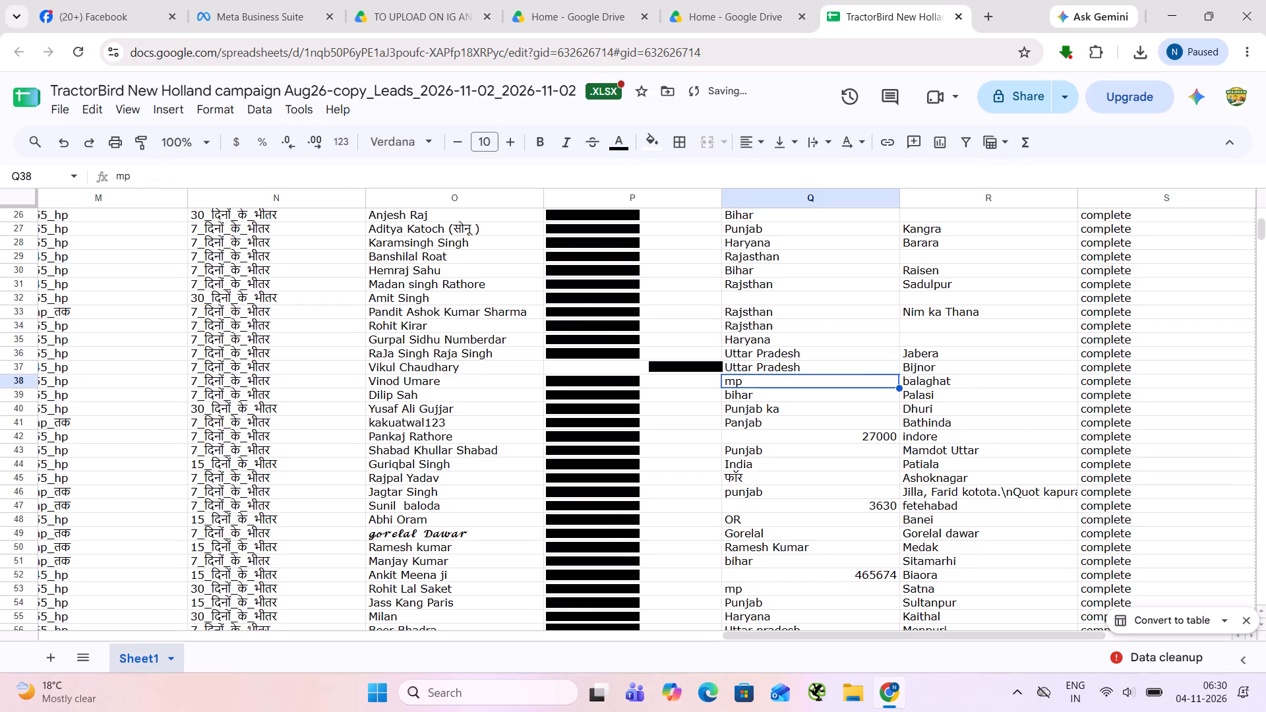
pyautogui.write('Madhya')
pyautogui.press('space')
pyautogui.write('Prades')
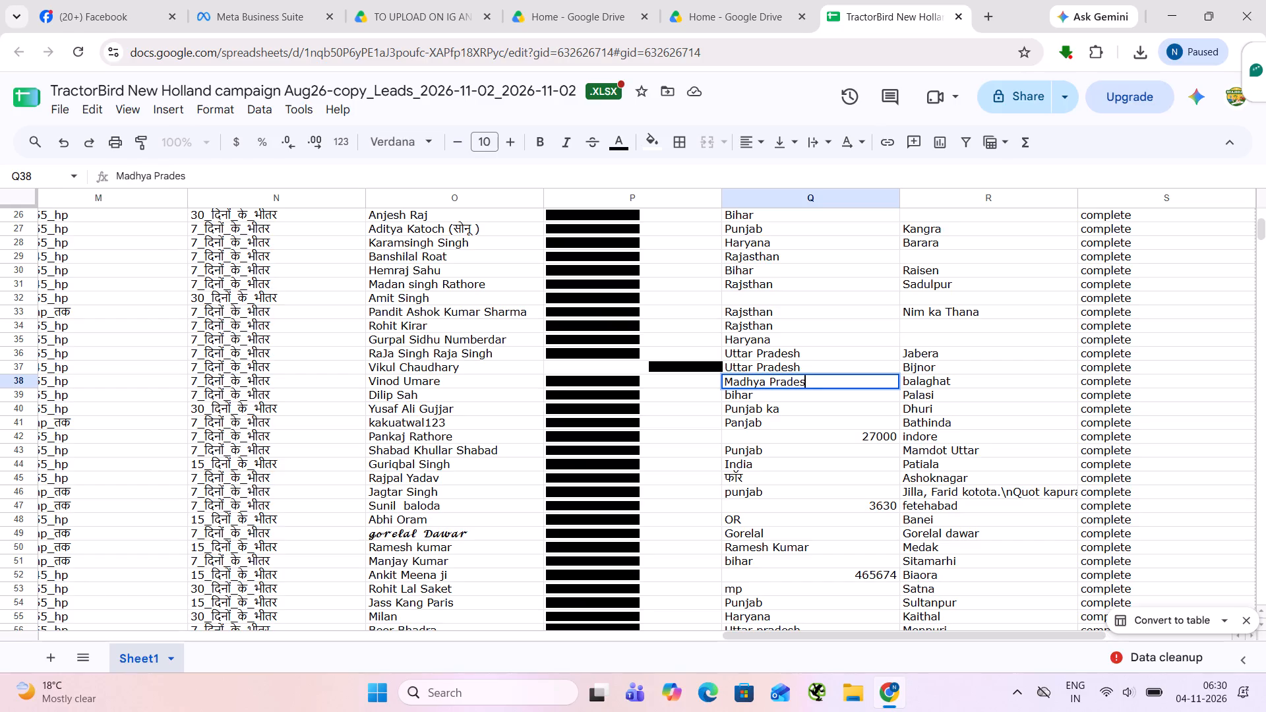
pyautogui.press('h')
pyautogui.press('Right')
pyautogui.press('BackSpace')
# Correct the states in Q39 to Bihar and Q40 to Punjab.
pyautogui.press('Down')
pyautogui.press('Left')
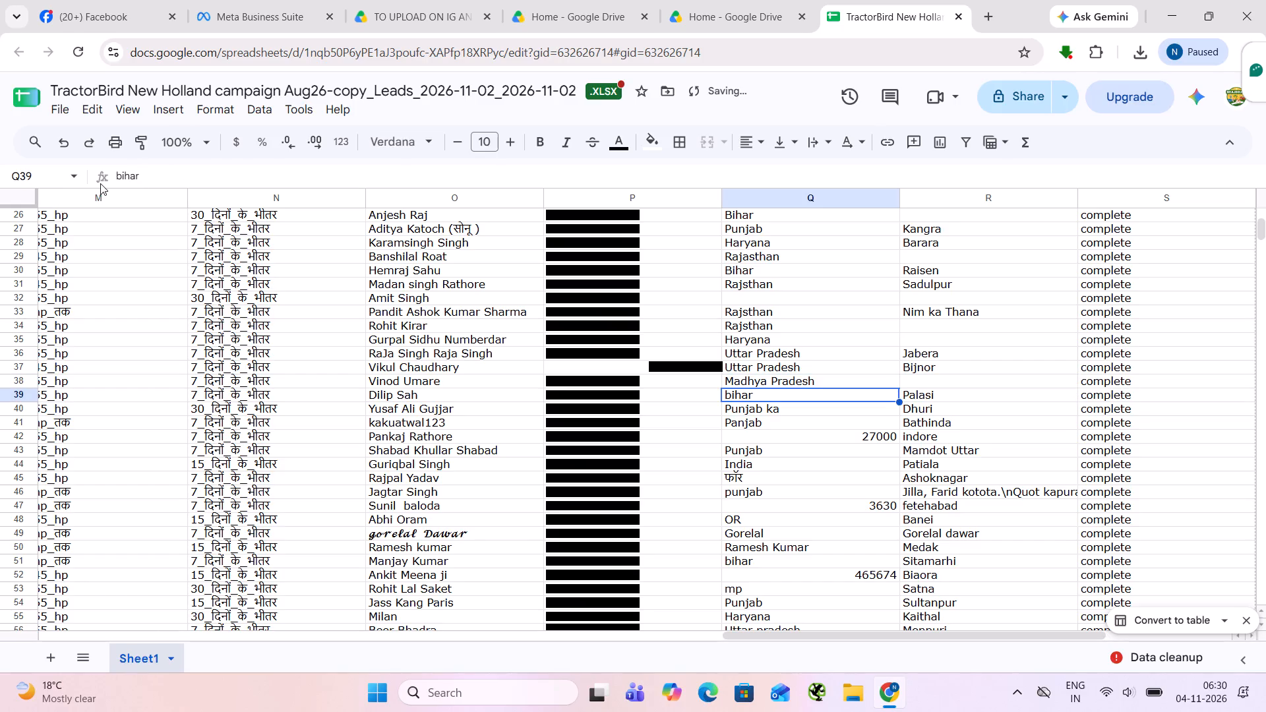
pyautogui.write('Bihar')
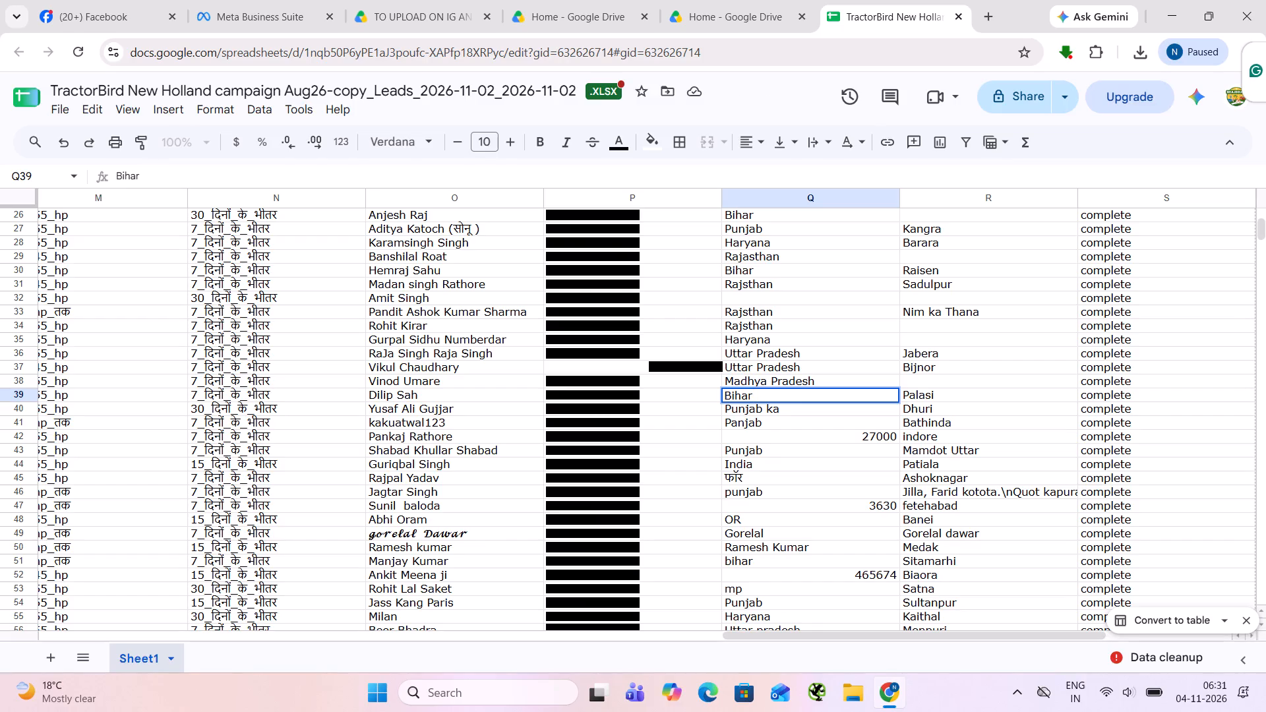
pyautogui.press('Down')
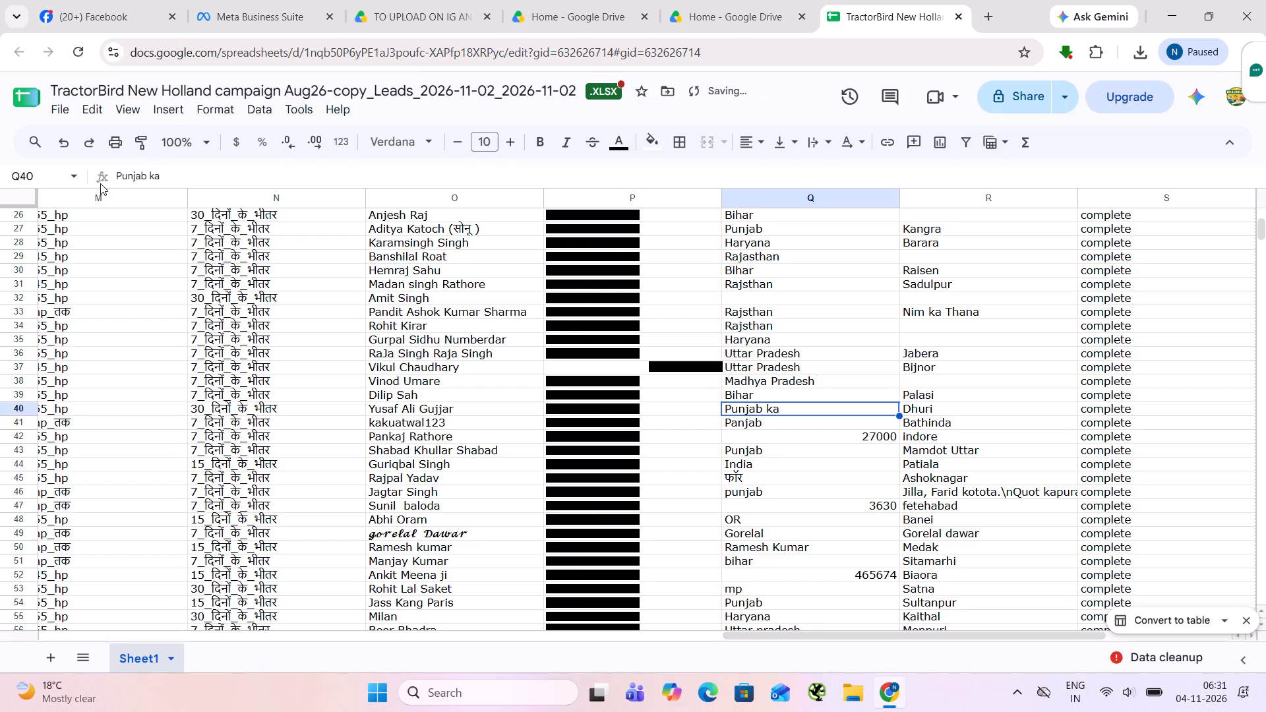
pyautogui.write('Punjab')
pyautogui.press('Down')
pyautogui.press('Up')
# Copy Punjab from Q40 into Q41 to correct the misspelled state.
pyautogui.hotkey('ctrl', 'c')
pyautogui.press('Down')
pyautogui.hotkey('ctrl', 'v')
# Replace the numeric state in Q42 with Madhya Pradesh and capitalise the city in R42 as Indore.
pyautogui.press('Down')
pyautogui.write('Madhya')
pyautogui.press('space')
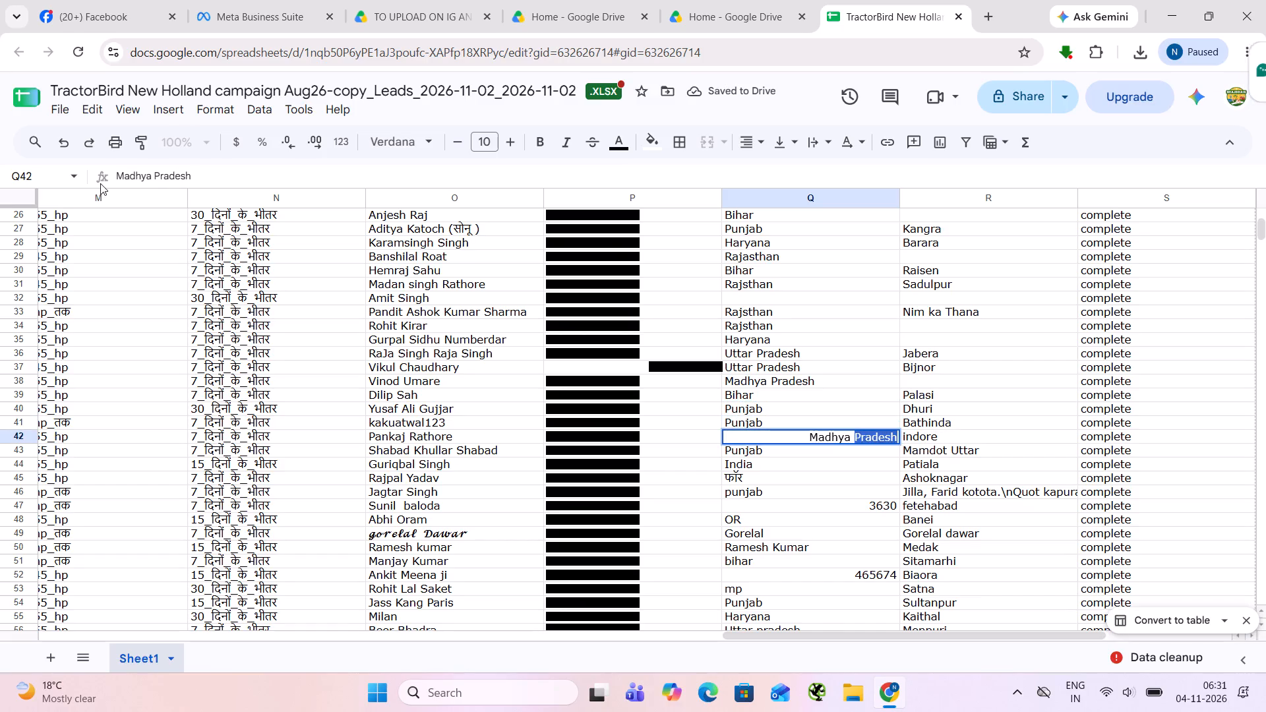
pyautogui.press('Return')
pyautogui.press('Right')
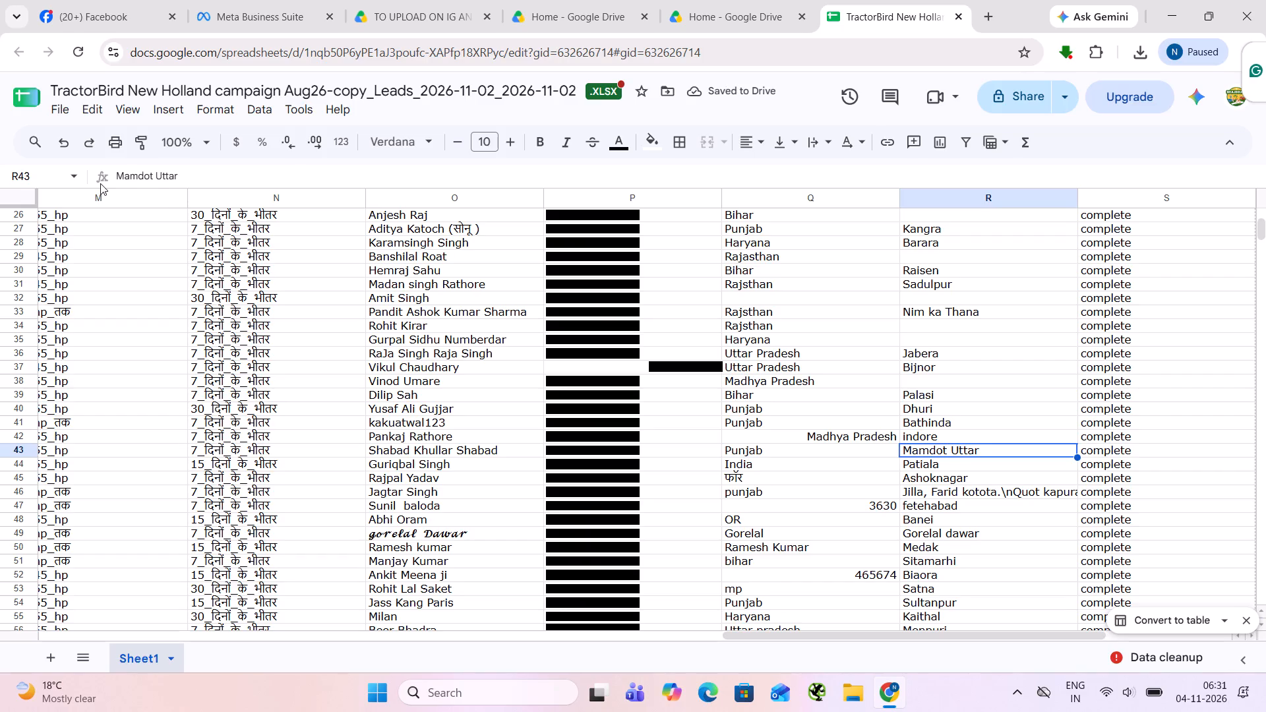
pyautogui.press('Up')
pyautogui.write('Indo')
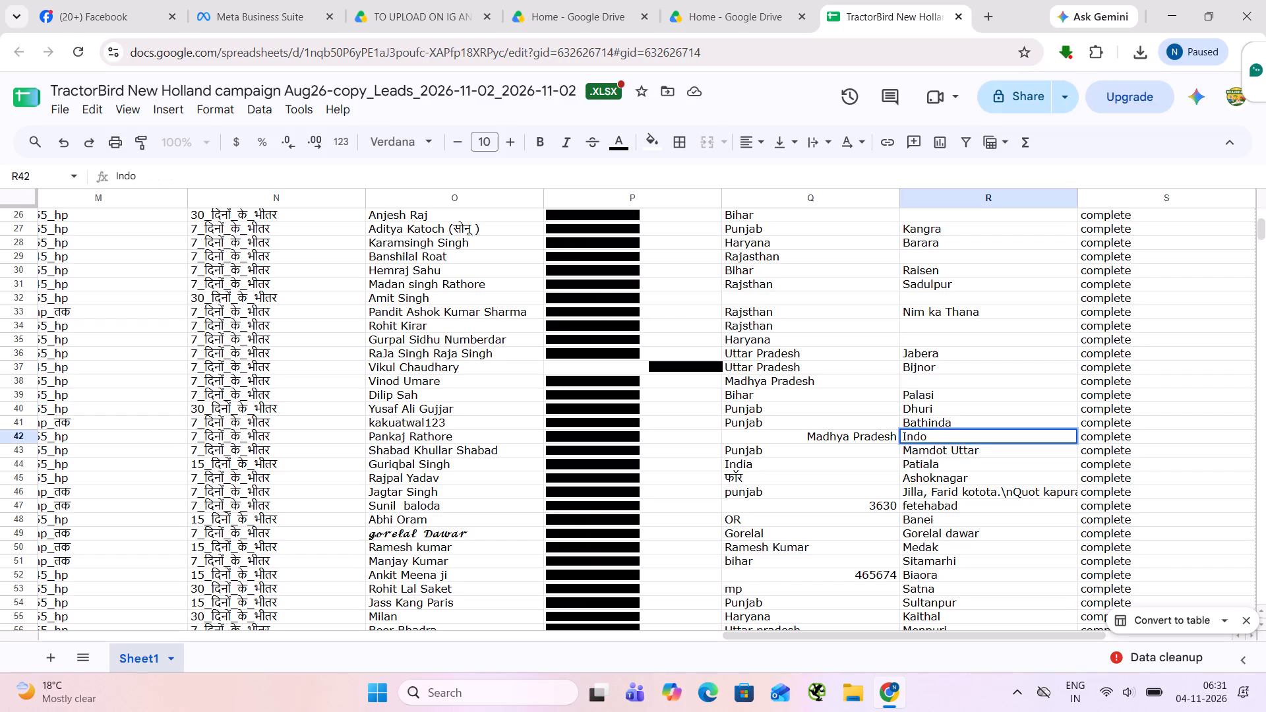
pyautogui.write('re')
pyautogui.press('Down')
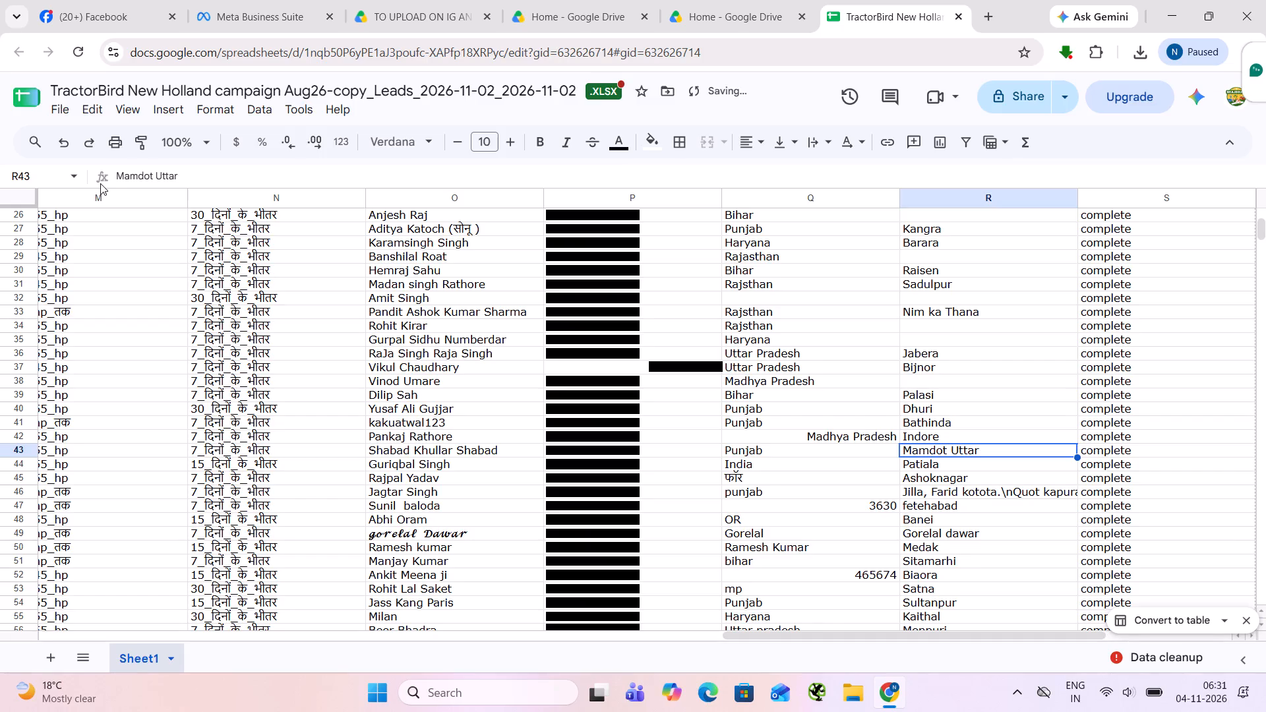
# Clear the invalid state in Q44 and fill it with Punjab copied from Q41.
pyautogui.press('Left')
pyautogui.press('Down')
pyautogui.press('BackSpace')
pyautogui.press('Up')
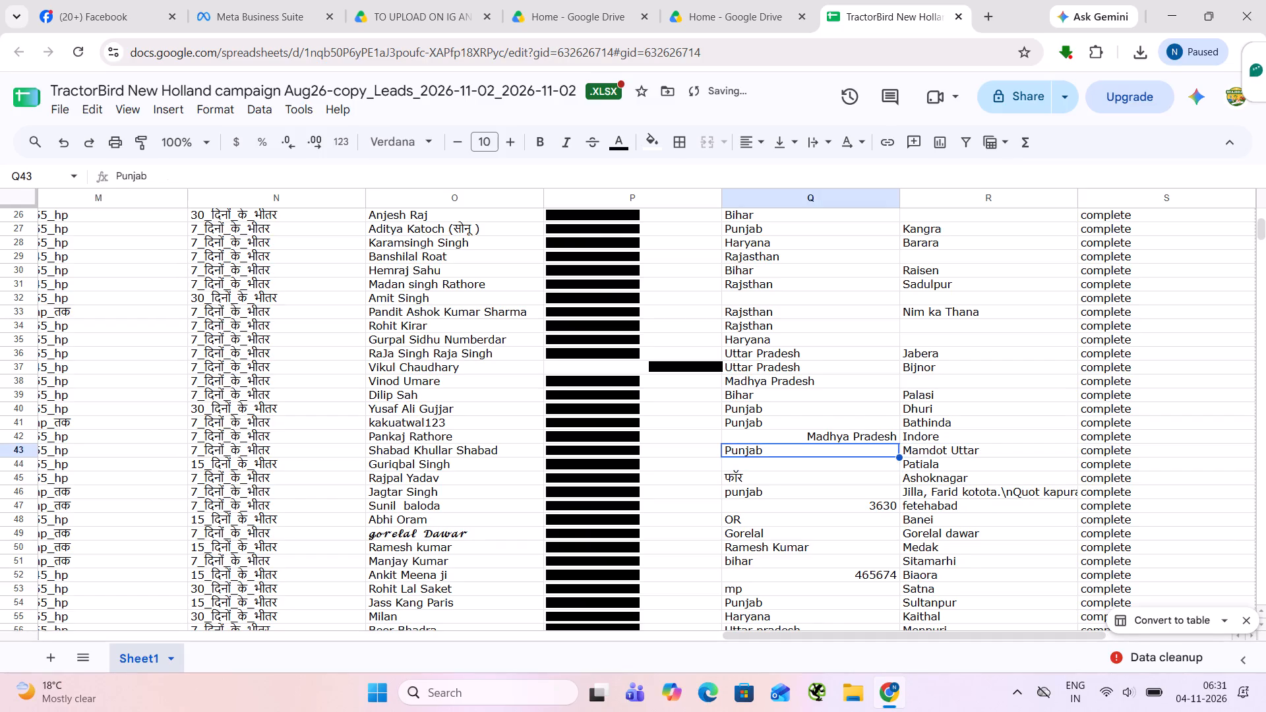
pyautogui.press('Up')
pyautogui.press('Up')
pyautogui.hotkey('ctrl', 'f')
pyautogui.press('Down')
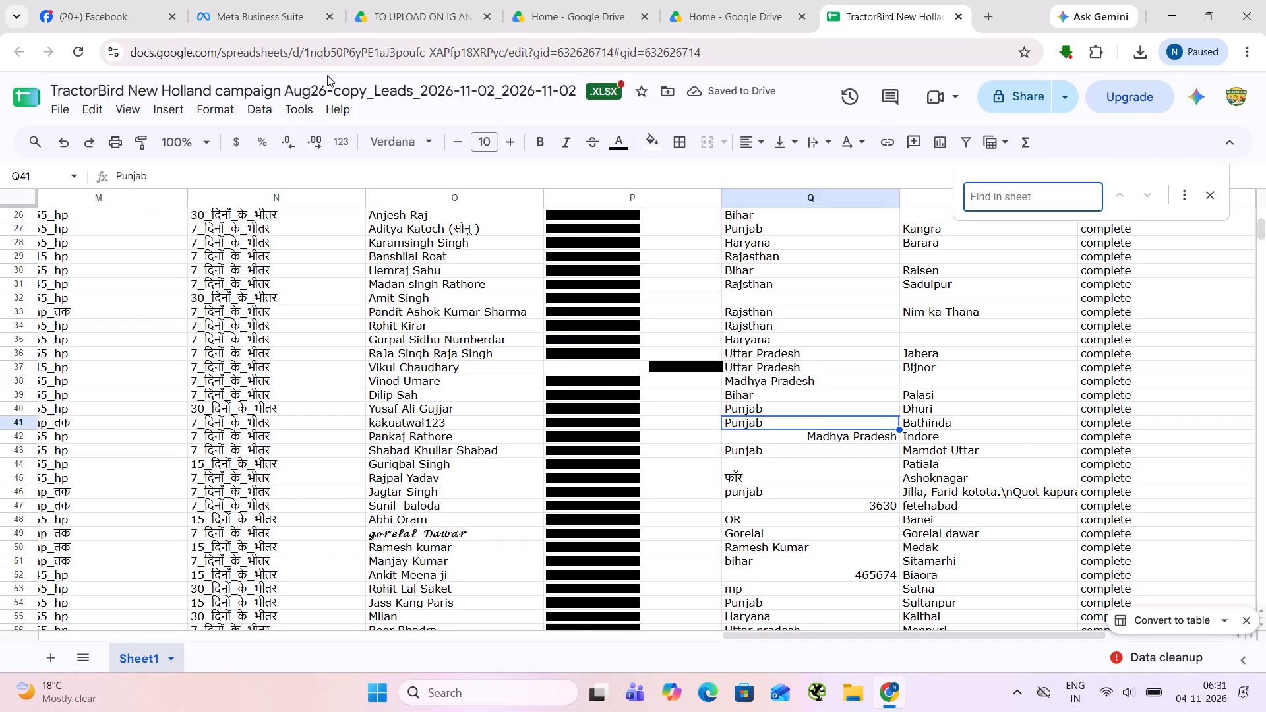
pyautogui.click(1210, 196)
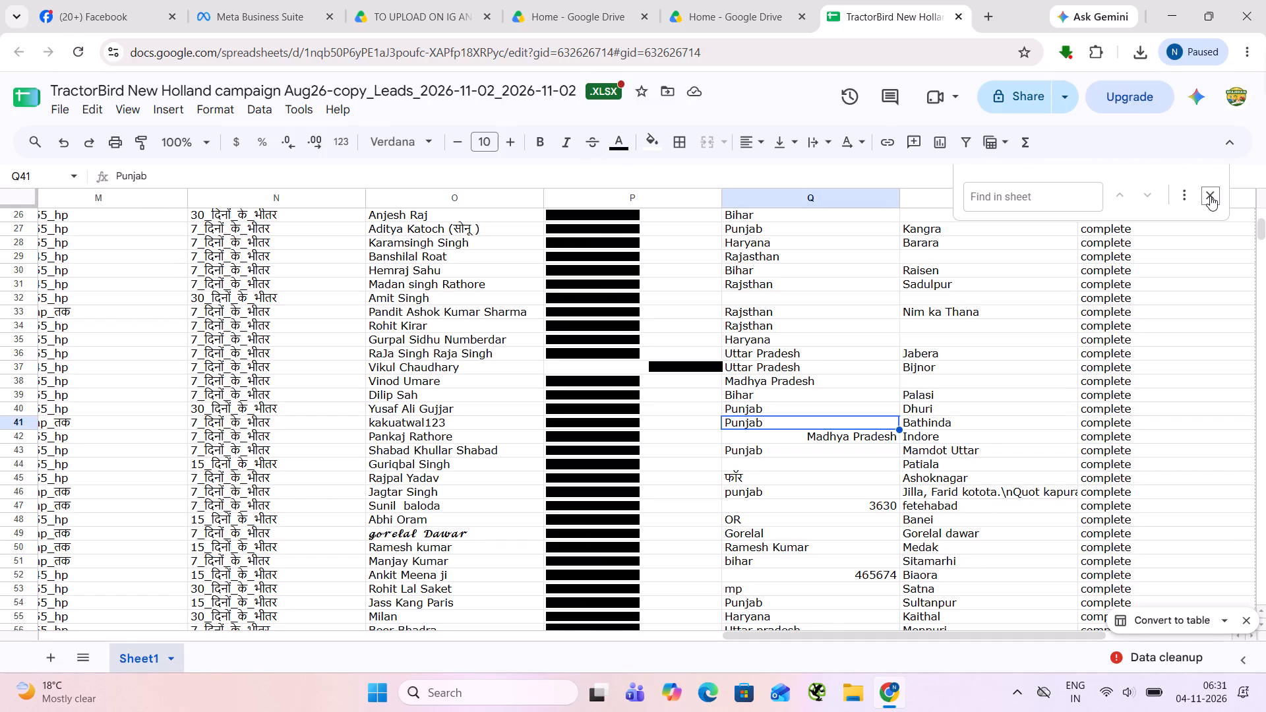
pyautogui.hotkey('ctrl', 'c')
pyautogui.press('Down')
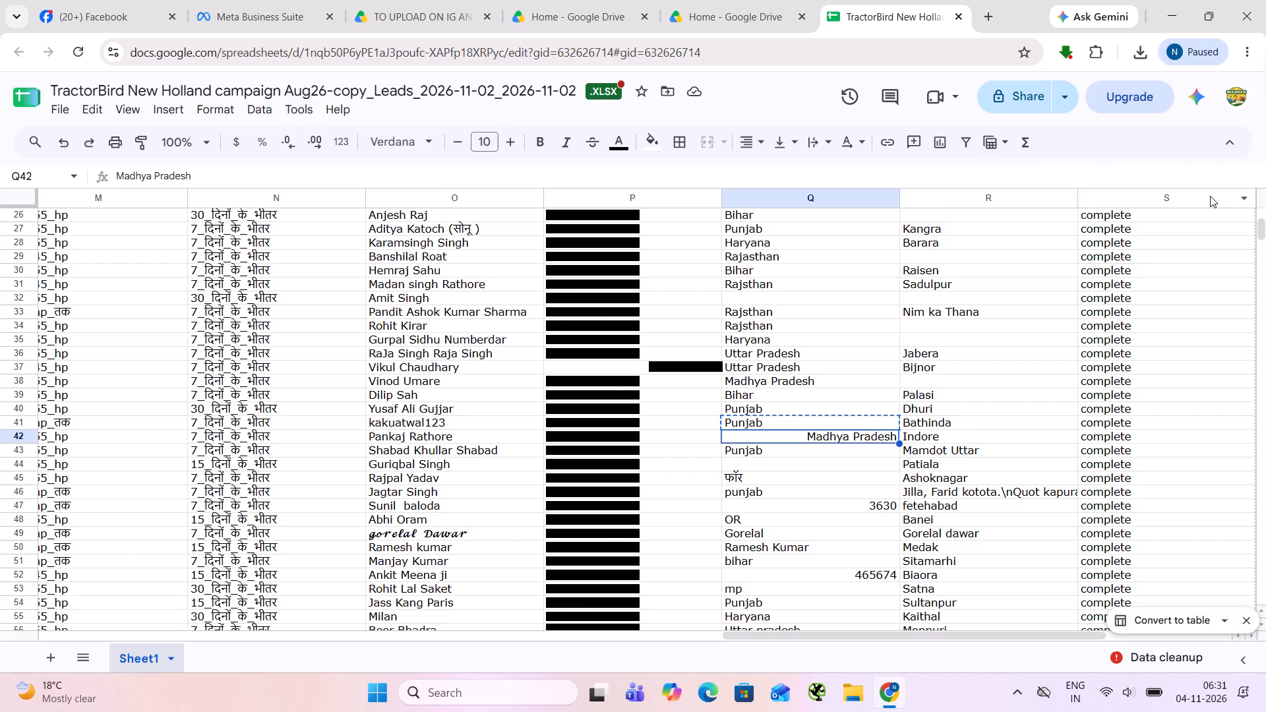
pyautogui.press('Down')
pyautogui.press('Down')
pyautogui.hotkey('ctrl', 'v')
# Replace the Hindi entry in Q45 with the state Madhya Pradesh.
pyautogui.press('Down')
pyautogui.hotkey('ctrl', 'v')
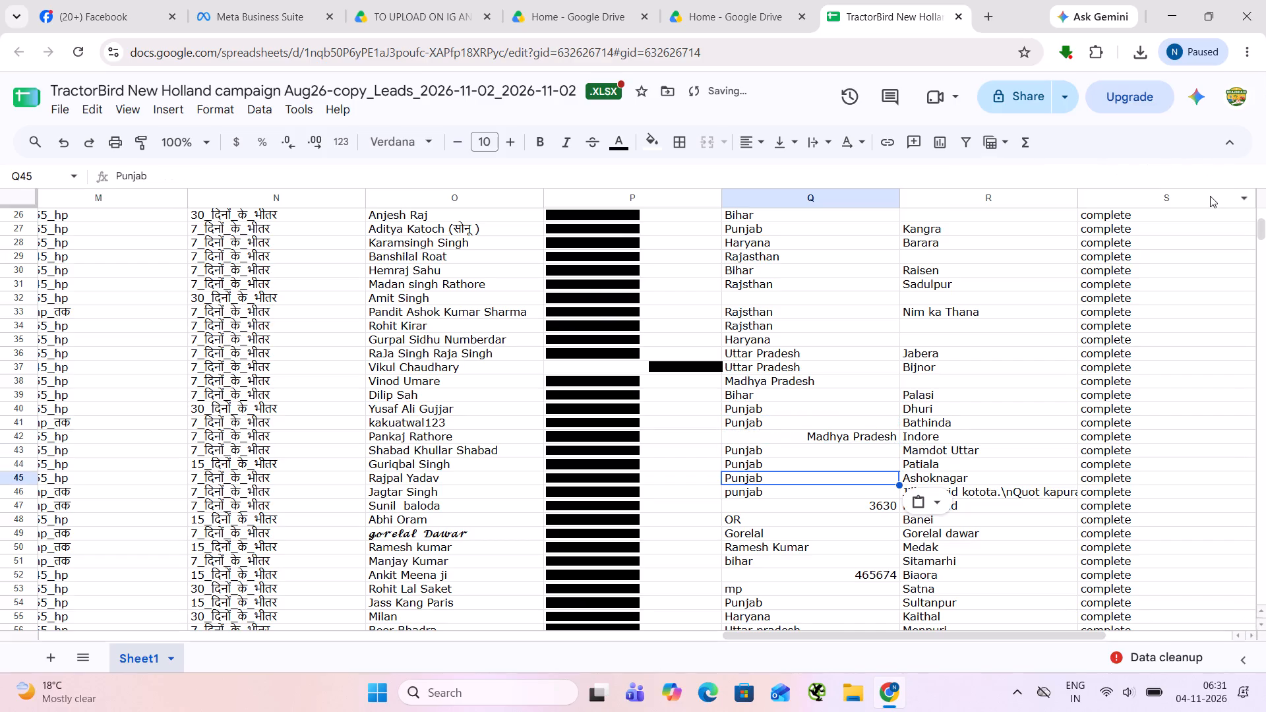
pyautogui.write('Madhya')
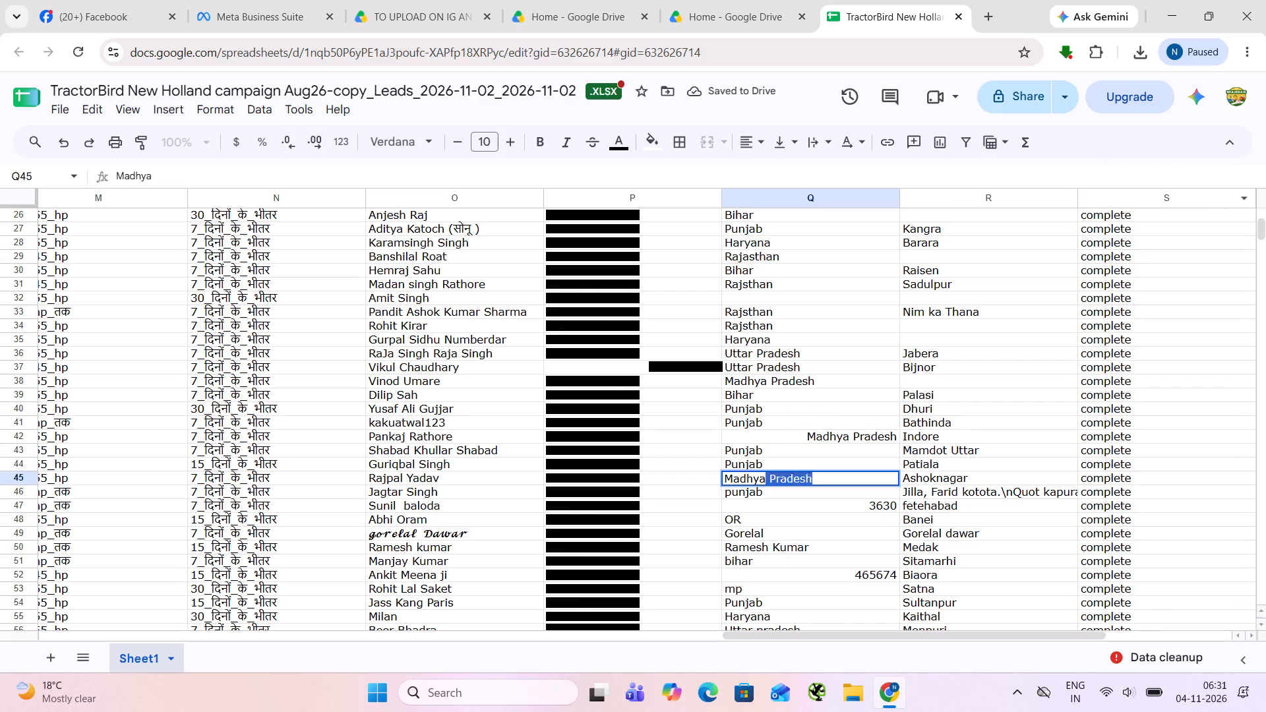
pyautogui.press('space')
pyautogui.press('Return')
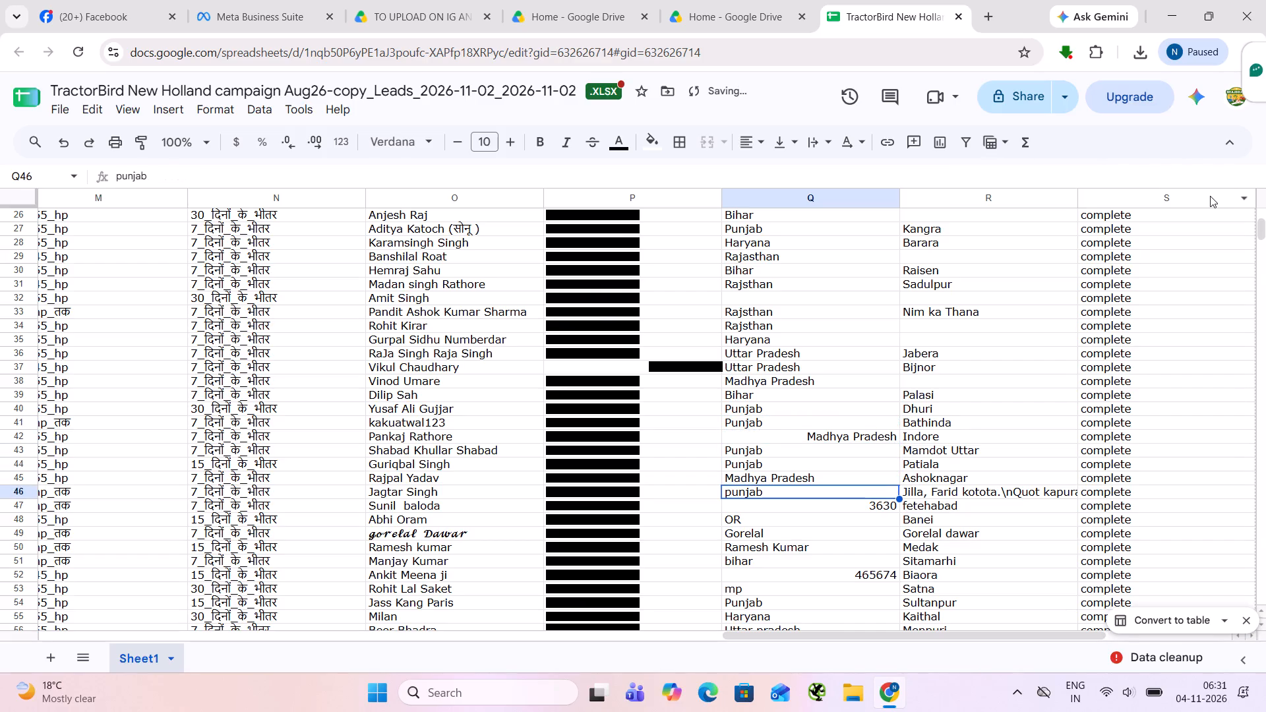
# Capitalise the state in Q46 as Punjab.
pyautogui.write('Punj')
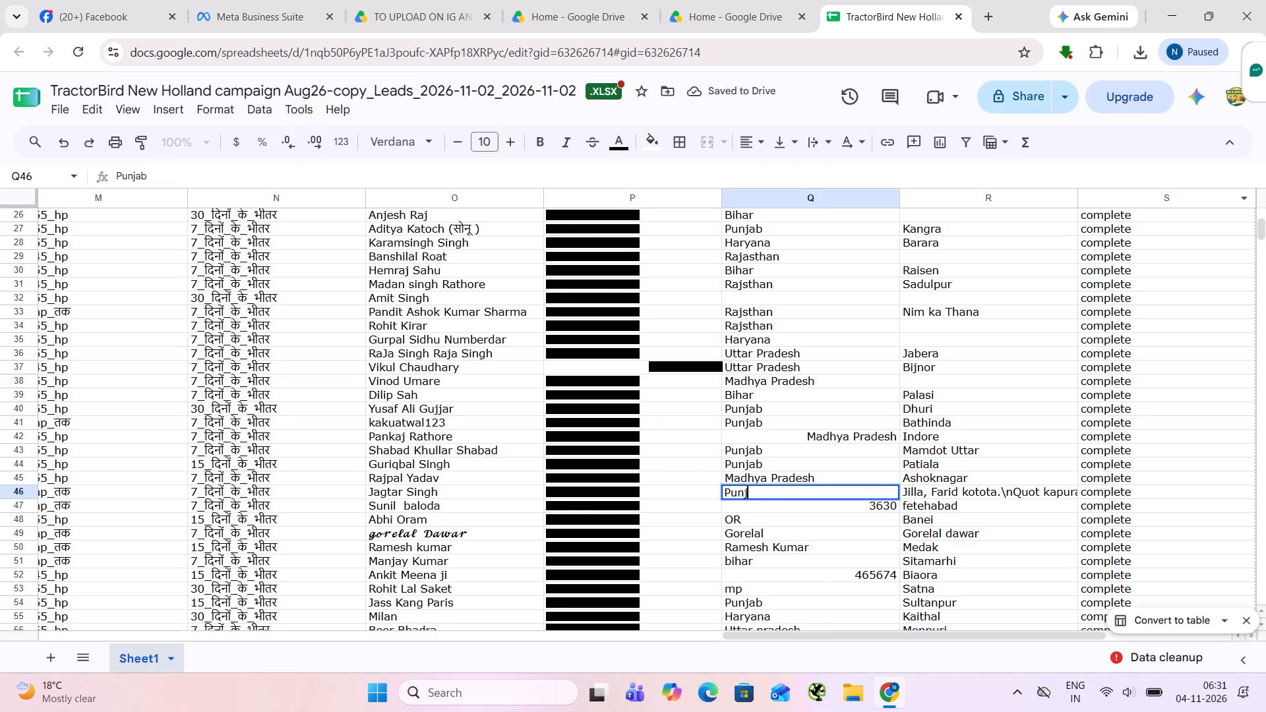
pyautogui.press('a')
pyautogui.press('b')
pyautogui.press('space')
pyautogui.press('Return')
# Clear the numeric state in Q47 and the city entries in R46 and R47.
pyautogui.press('BackSpace')
pyautogui.press('Right')
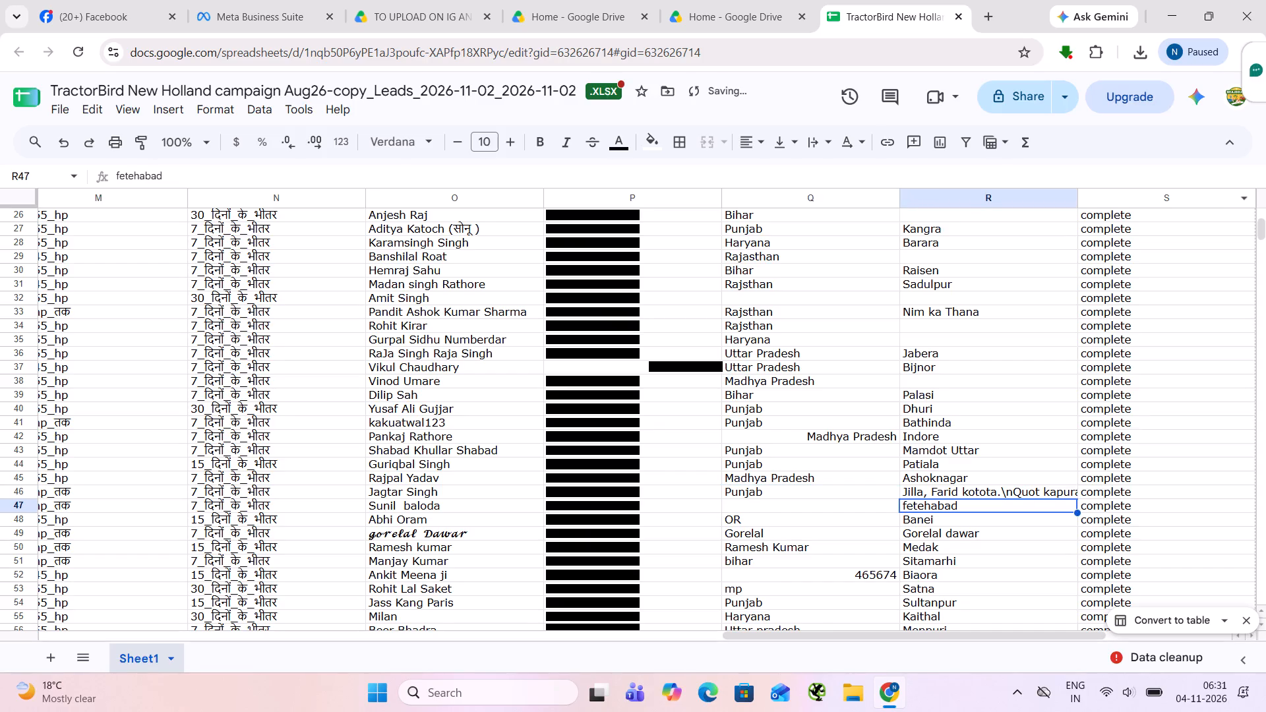
pyautogui.press('Up')
pyautogui.press('BackSpace')
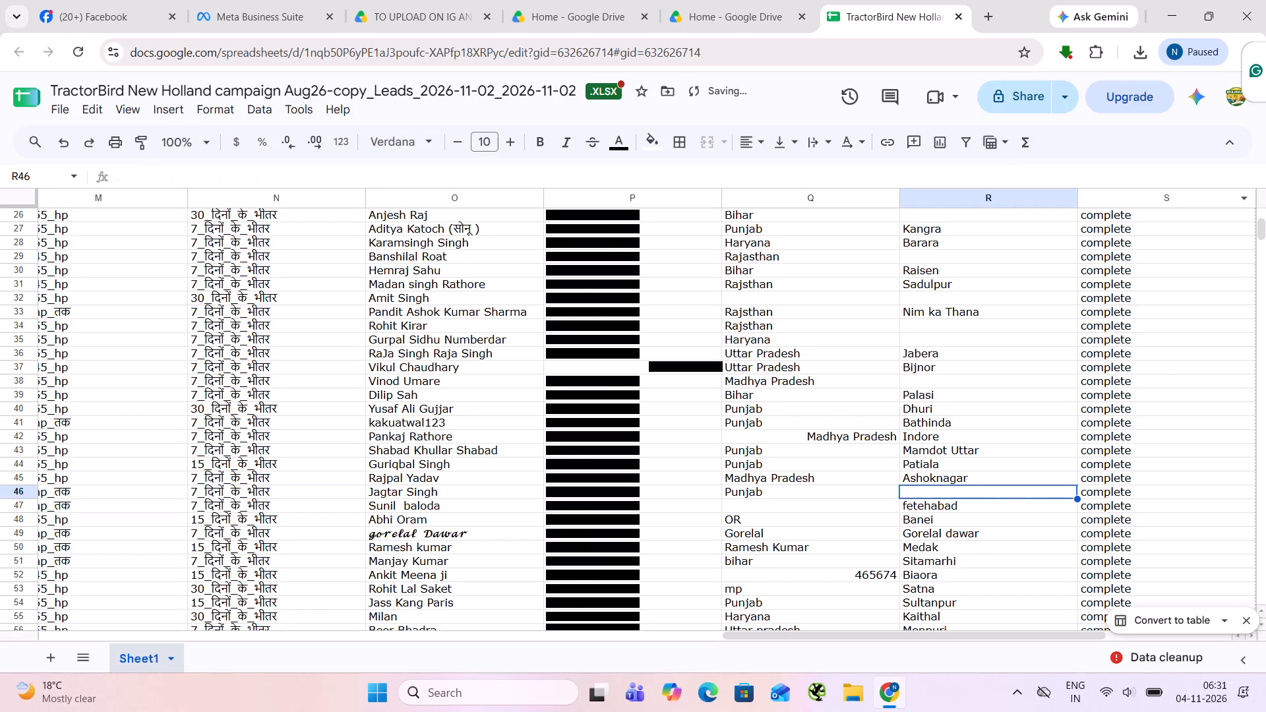
pyautogui.press('Down')
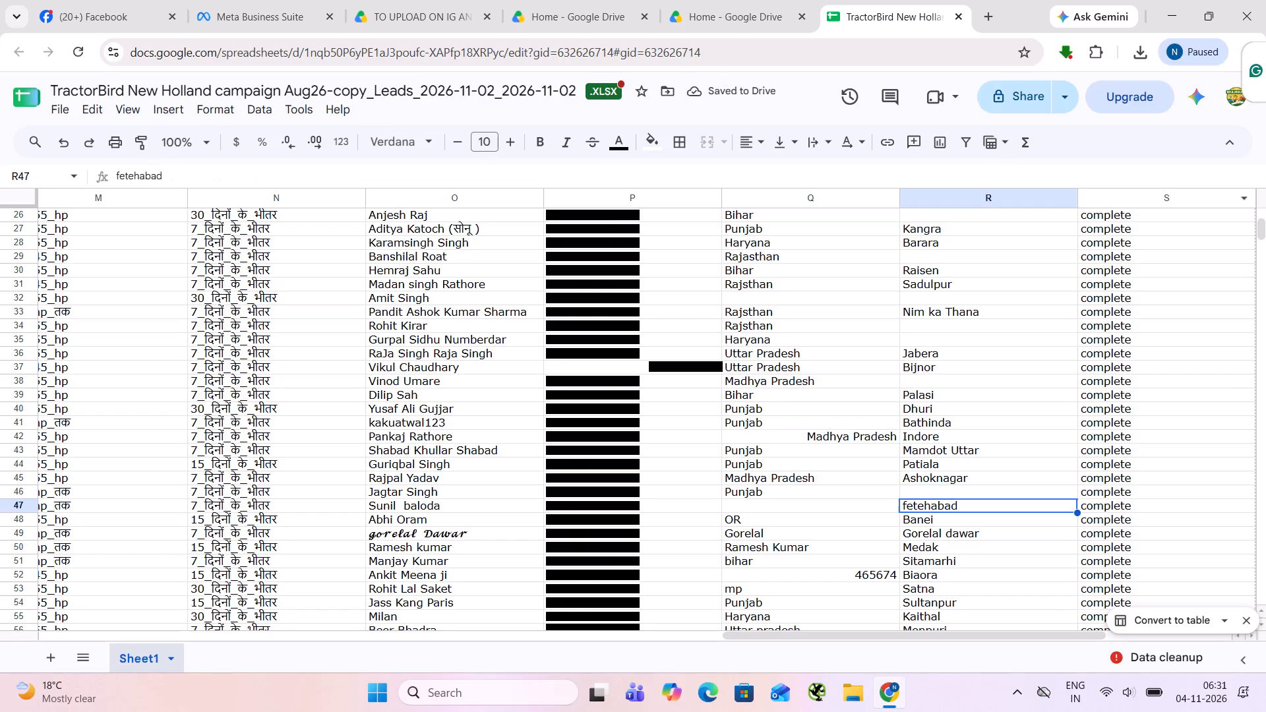
pyautogui.press('BackSpace')
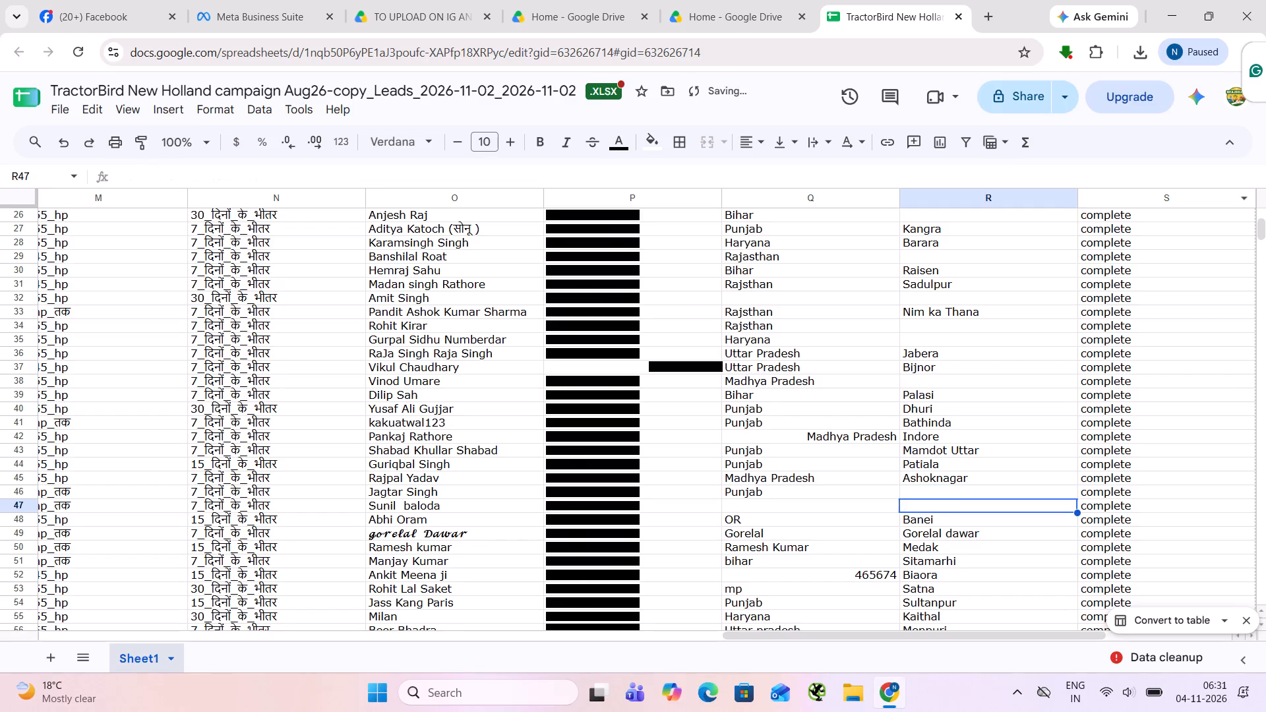
# Copy Uttar Pradesh from Q37 into the state cells Q47 and Q48.
pyautogui.press('Left')
pyautogui.press('Up')
pyautogui.press('Up')
pyautogui.press('Up')
pyautogui.press('Up')
pyautogui.press('Up')
pyautogui.press('Up')
pyautogui.press('Up')
pyautogui.press('Up')
pyautogui.press('Up')
pyautogui.press('Up')
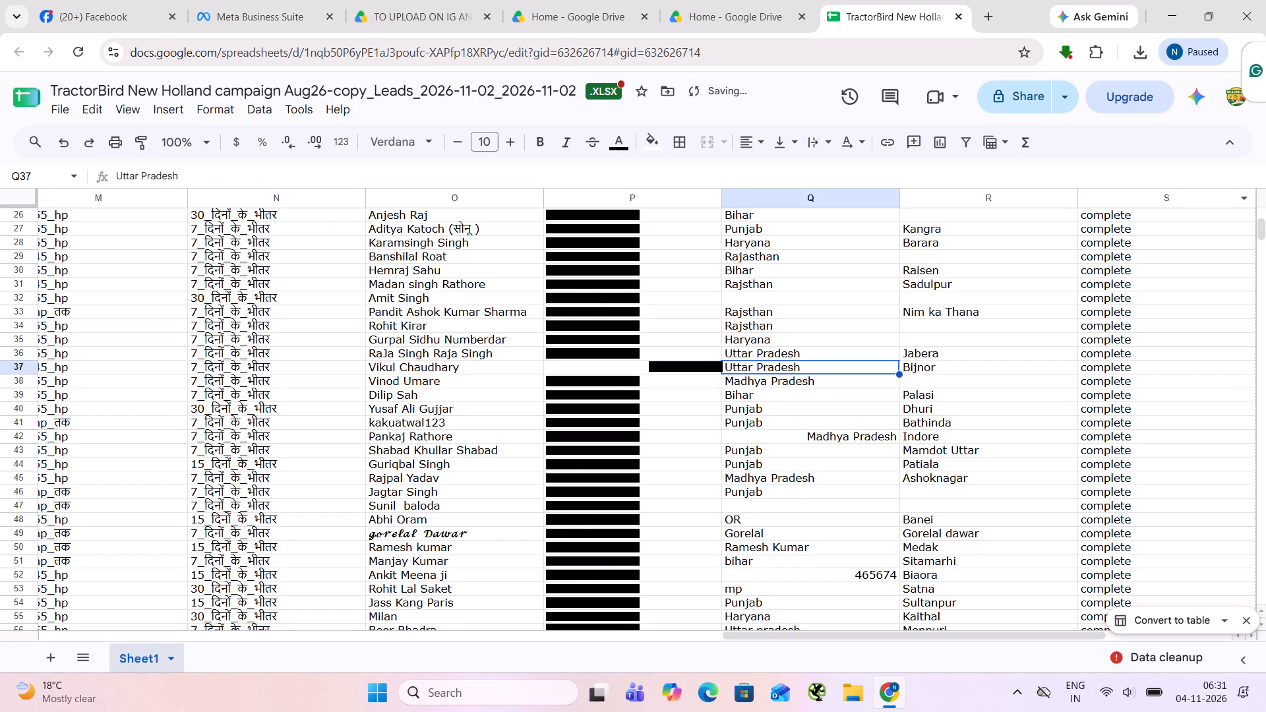
pyautogui.hotkey('ctrl', 'c')
pyautogui.press('Down')
pyautogui.press('Down')
pyautogui.press('Down')
pyautogui.press('Down')
pyautogui.press('Down')
pyautogui.press('Down')
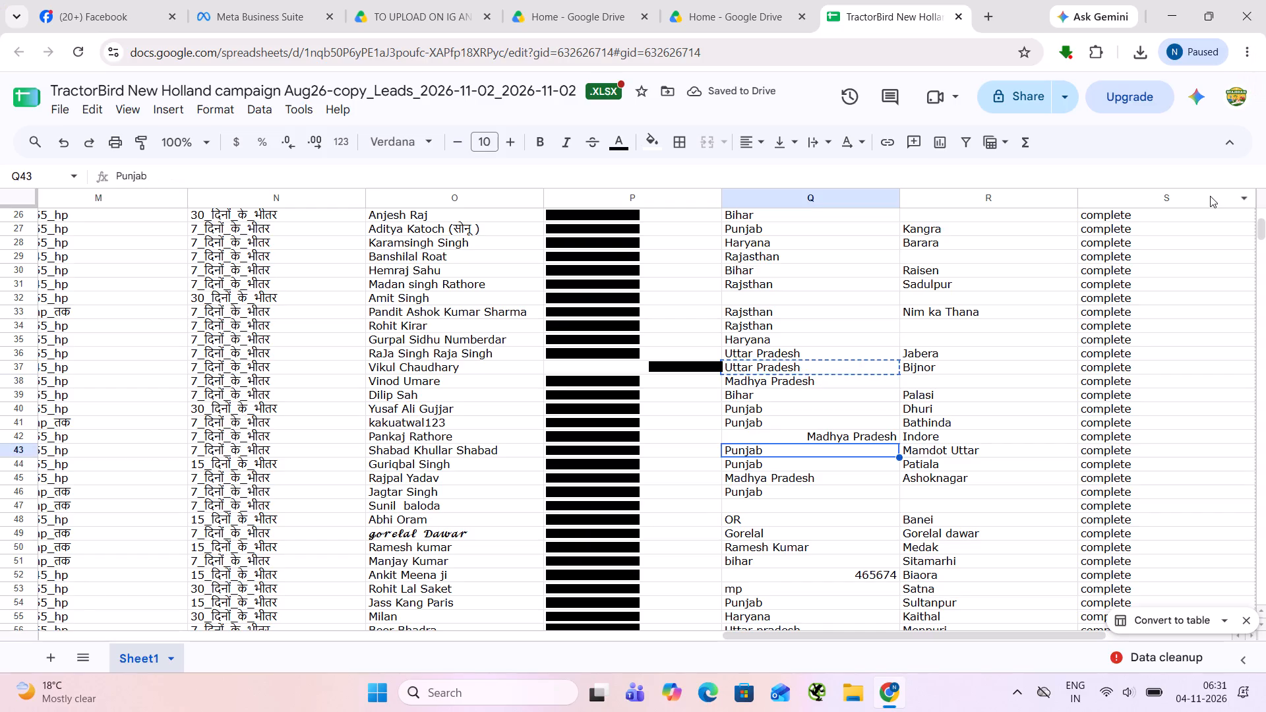
pyautogui.press('Down')
pyautogui.press('Down')
pyautogui.press('Down')
pyautogui.press('Down')
pyautogui.hotkey('ctrl', 'v')
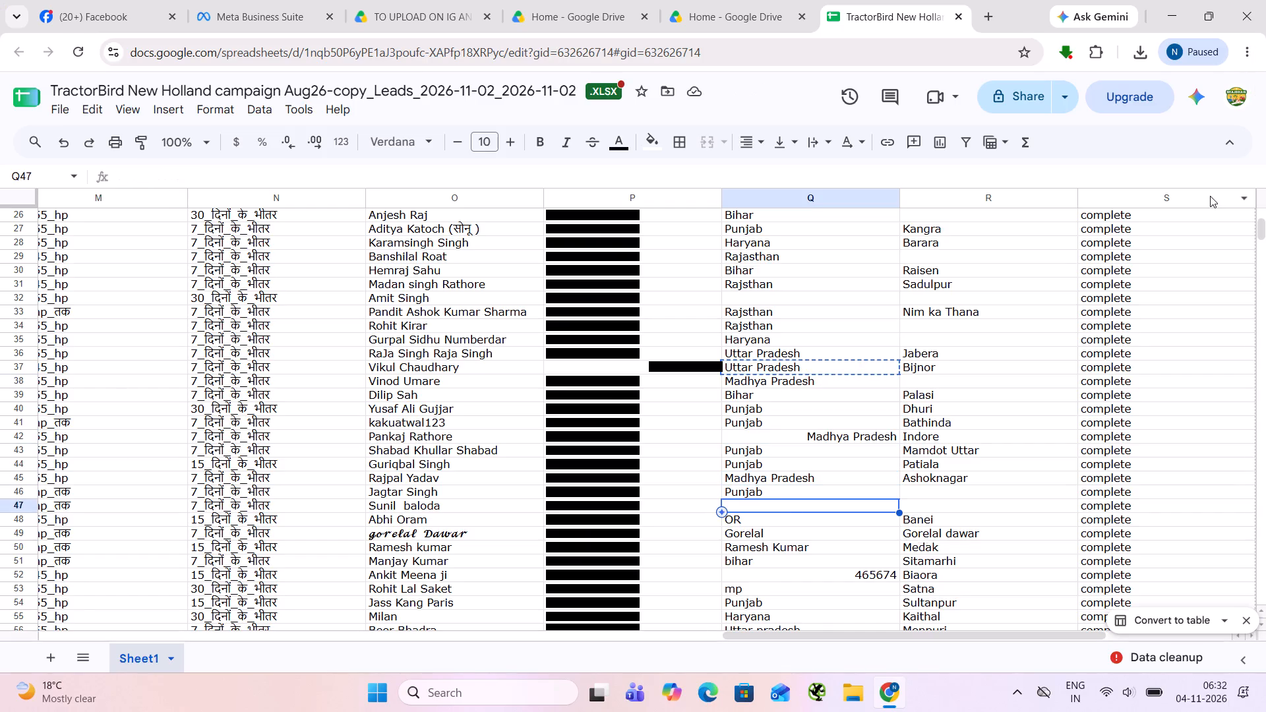
pyautogui.press('Down')
pyautogui.hotkey('ctrl', 'v')
# Paste the copied Uttar Pradesh over the numeric state in Q52.
pyautogui.press('Down')
pyautogui.press('Down')
pyautogui.press('Down')
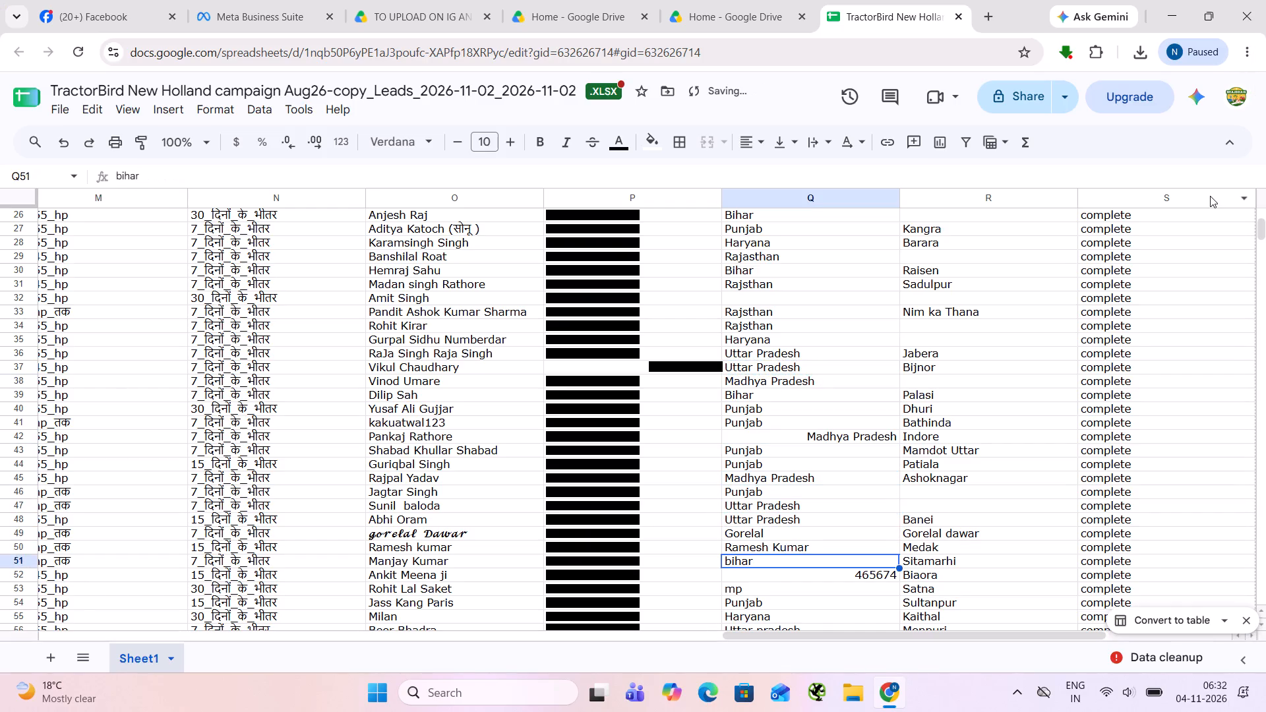
pyautogui.press('Down')
pyautogui.hotkey('ctrl', 'v')
# Capitalise the state in Q51 as Bihar.
pyautogui.press('Up')
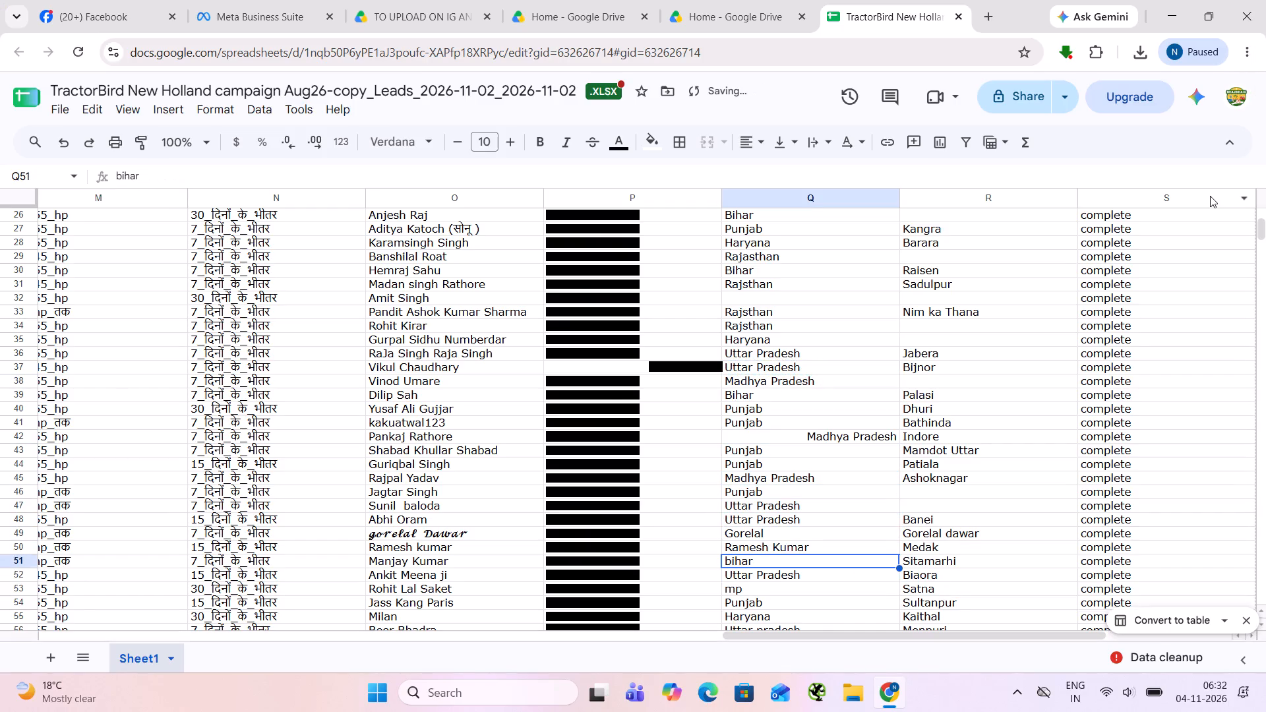
pyautogui.write('Bihar')
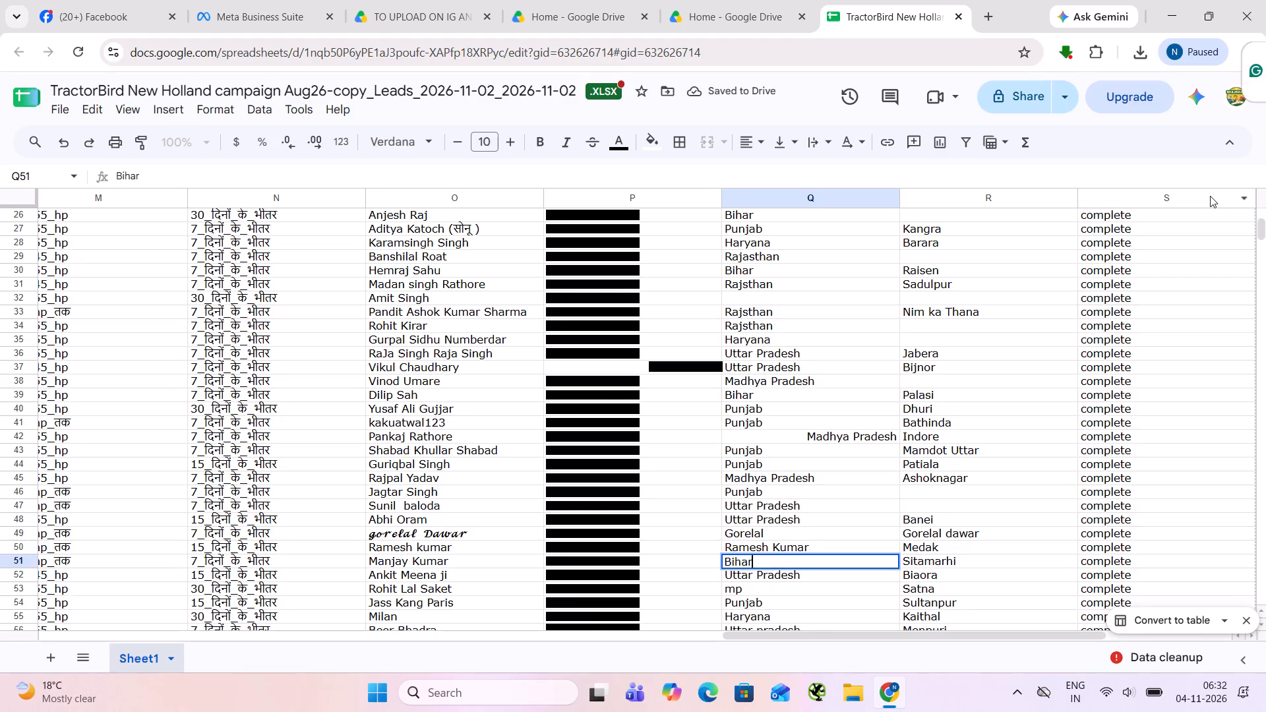
pyautogui.press('Up')
# Copy Uttar Pradesh from Q48 over the personal name in Q49 and clear the city in R49.
pyautogui.press('Up')
pyautogui.press('Up')
pyautogui.hotkey('ctrl', 'c')
pyautogui.press('Down')
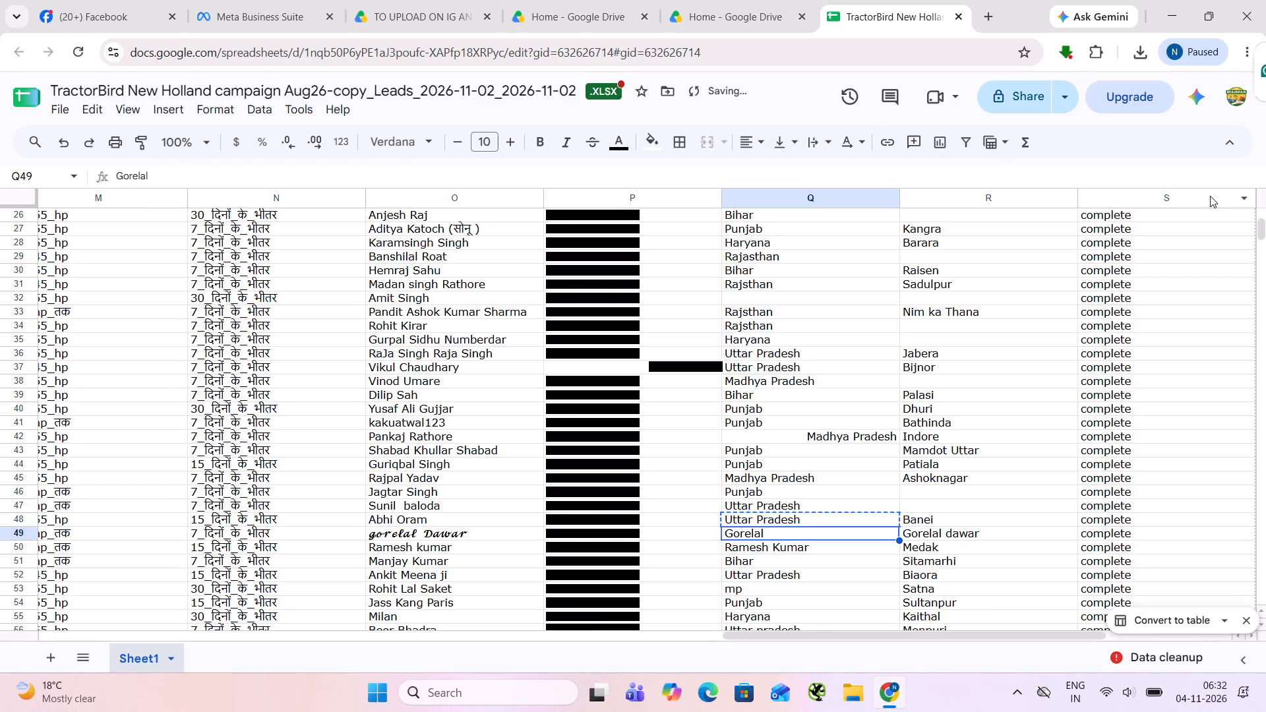
pyautogui.hotkey('ctrl', 'v')
pyautogui.press('Right')
pyautogui.press('BackSpace')
# Look through the state and city entries of the remaining leads down past the last row.
pyautogui.press('Down')
pyautogui.press('Down')
pyautogui.press('Down')
pyautogui.press('Down')
pyautogui.press('Down')
pyautogui.press('Down')
pyautogui.press('Down')
pyautogui.press('Down')
pyautogui.press('Down')
pyautogui.press('Down')
pyautogui.press('Down')
pyautogui.press('Down')
pyautogui.press('Down')
pyautogui.press('Down')
pyautogui.press('Down')
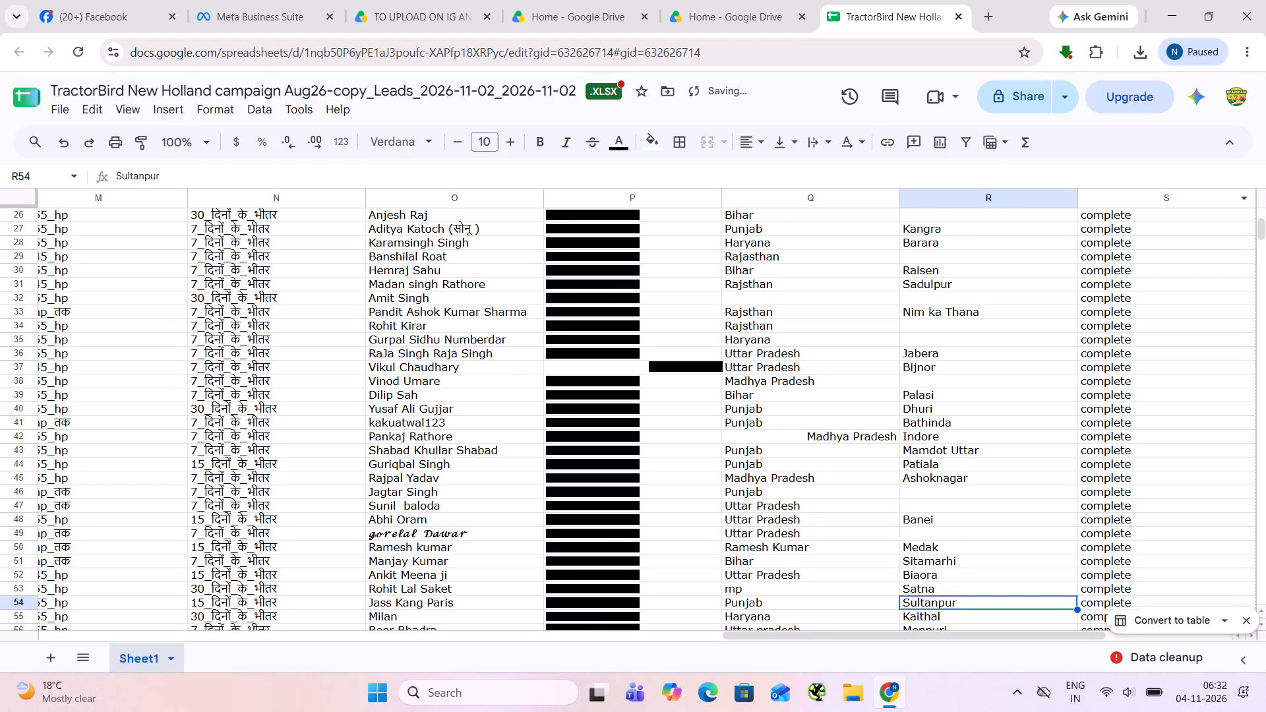
pyautogui.press('Down')
pyautogui.press('Down')
pyautogui.press('Down')
pyautogui.press('Down')
pyautogui.press('Down')
pyautogui.press('Down')
pyautogui.press('Down')
pyautogui.press('Down')
pyautogui.press('Down')
pyautogui.press('Down')
pyautogui.press('Down')
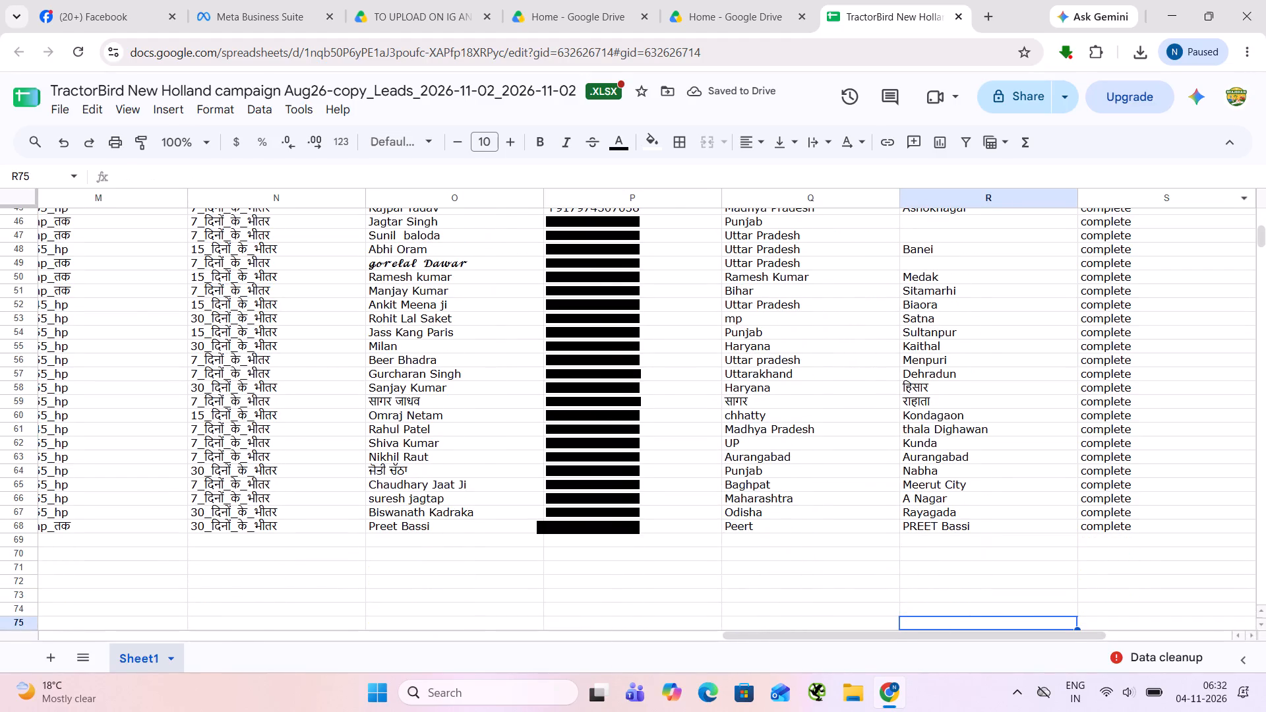
pyautogui.press('Down')
pyautogui.press('Down')
pyautogui.press('Down')
pyautogui.press('Down')
pyautogui.press('Down')
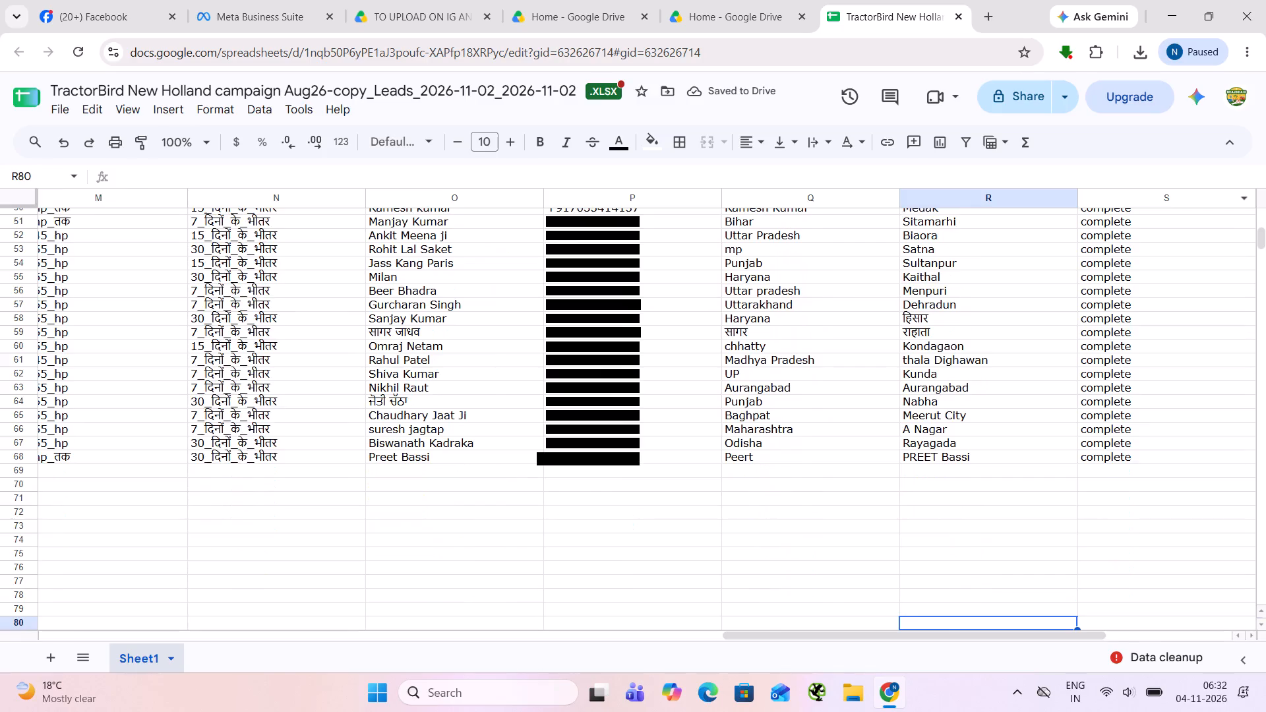
pyautogui.press('Down')
# Replace the abbreviated state in Q53 with Madhya Pradesh.
pyautogui.press('Left')
pyautogui.press('Up')
pyautogui.press('Up')
pyautogui.press('Up')
pyautogui.press('Up')
pyautogui.press('Up')
pyautogui.press('Up')
pyautogui.press('Up')
pyautogui.press('Up')
pyautogui.press('Up')
pyautogui.press('Up')
pyautogui.press('Up')
pyautogui.press('Up')
pyautogui.press('Up')
pyautogui.press('Up')
pyautogui.press('Up')
pyautogui.press('Up')
pyautogui.press('Up')
pyautogui.press('Up')
pyautogui.press('Up')
pyautogui.press('Up')
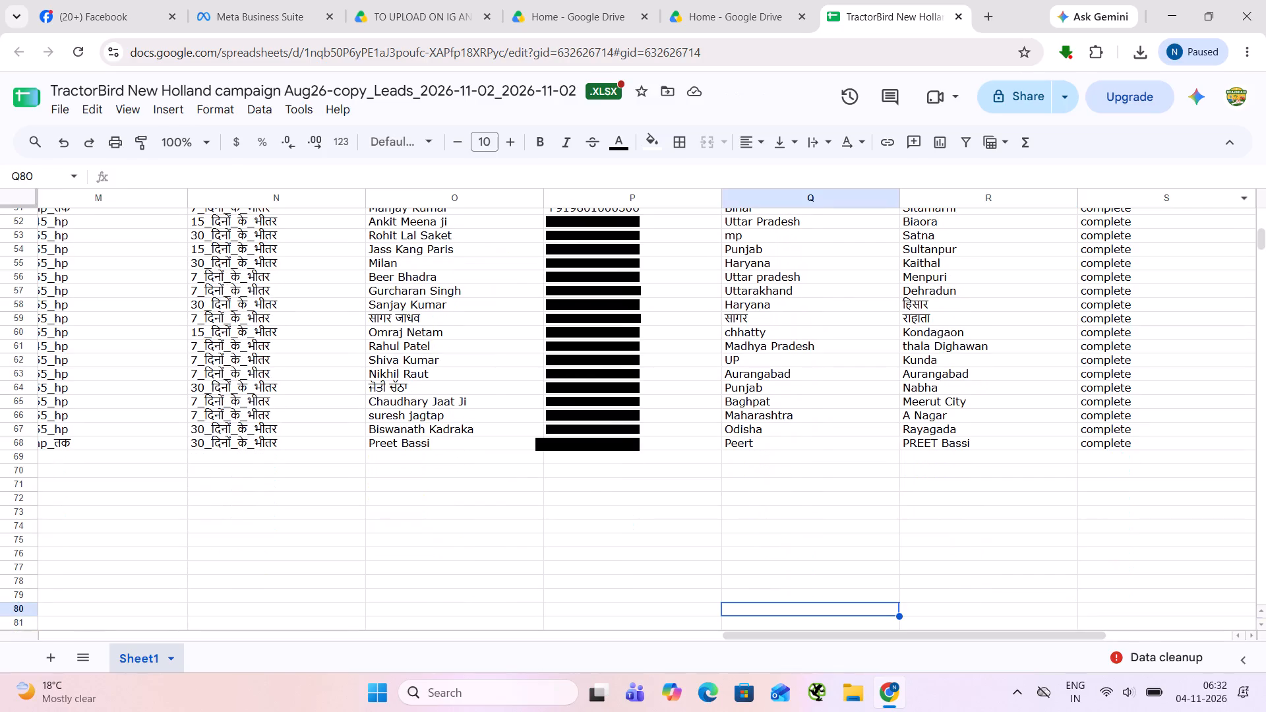
pyautogui.press('Up')
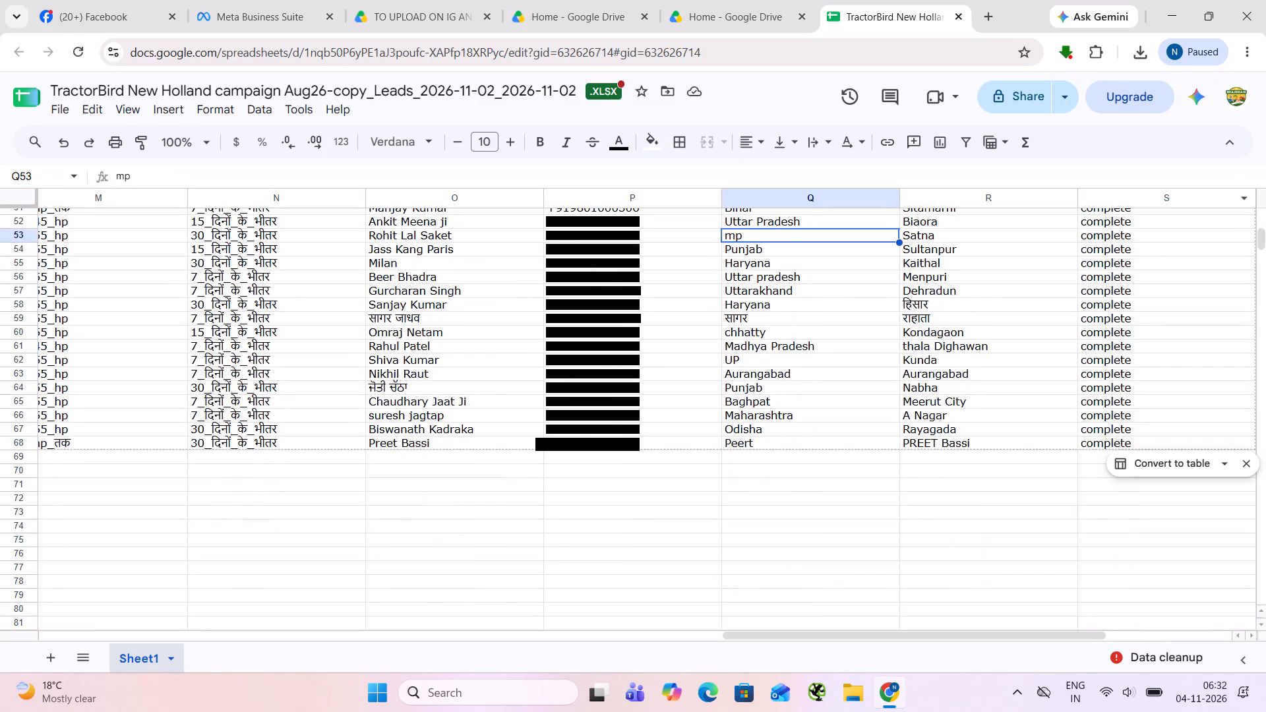
pyautogui.write('Madhys')
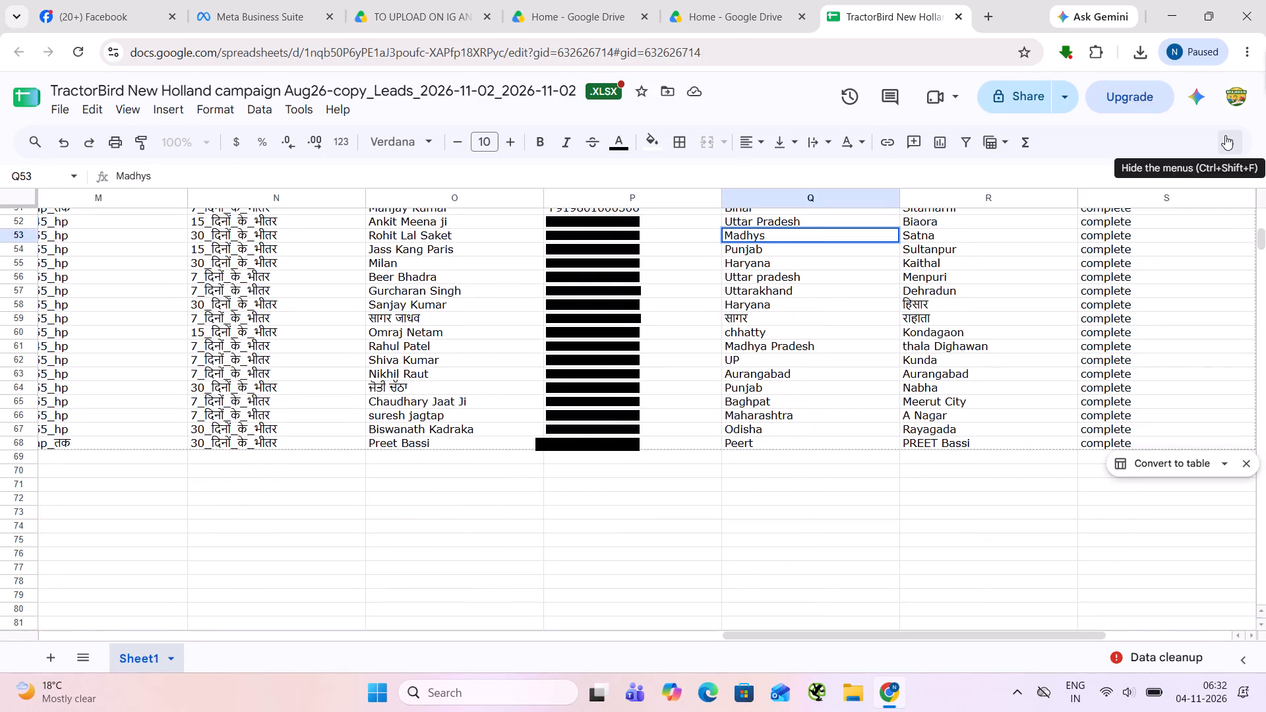
pyautogui.press('BackSpace')
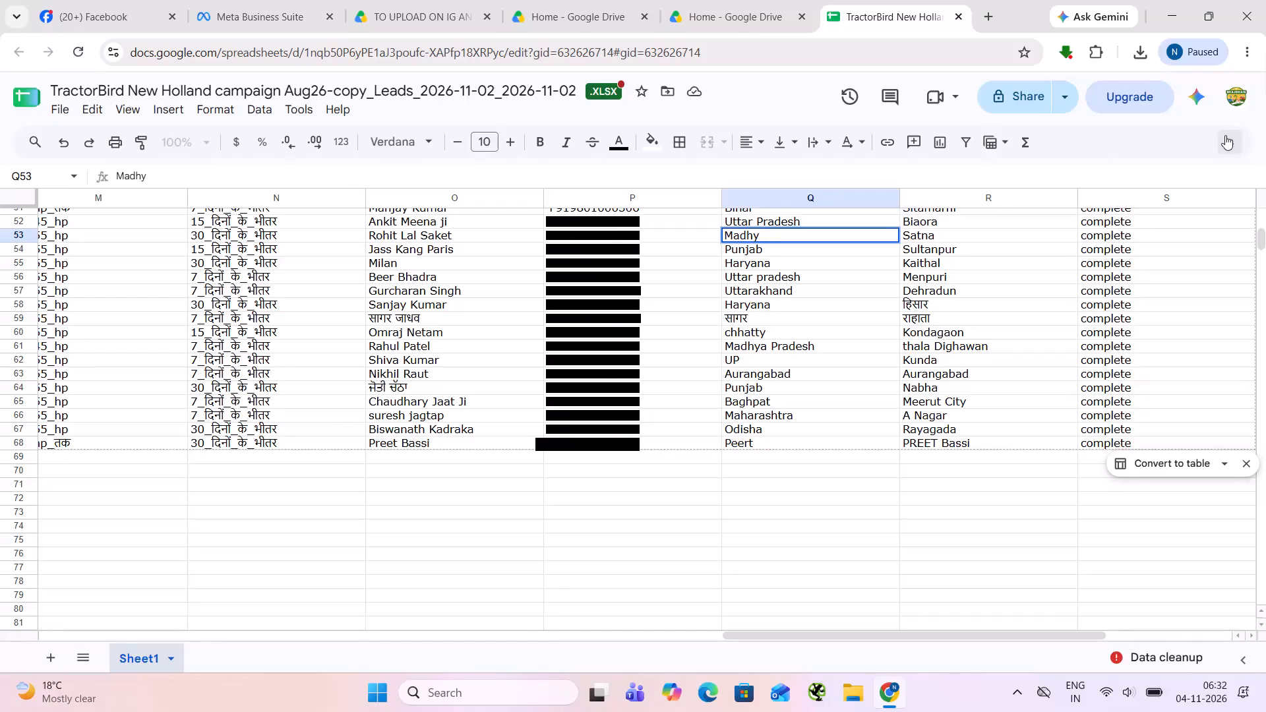
pyautogui.write('a')
pyautogui.press('space')
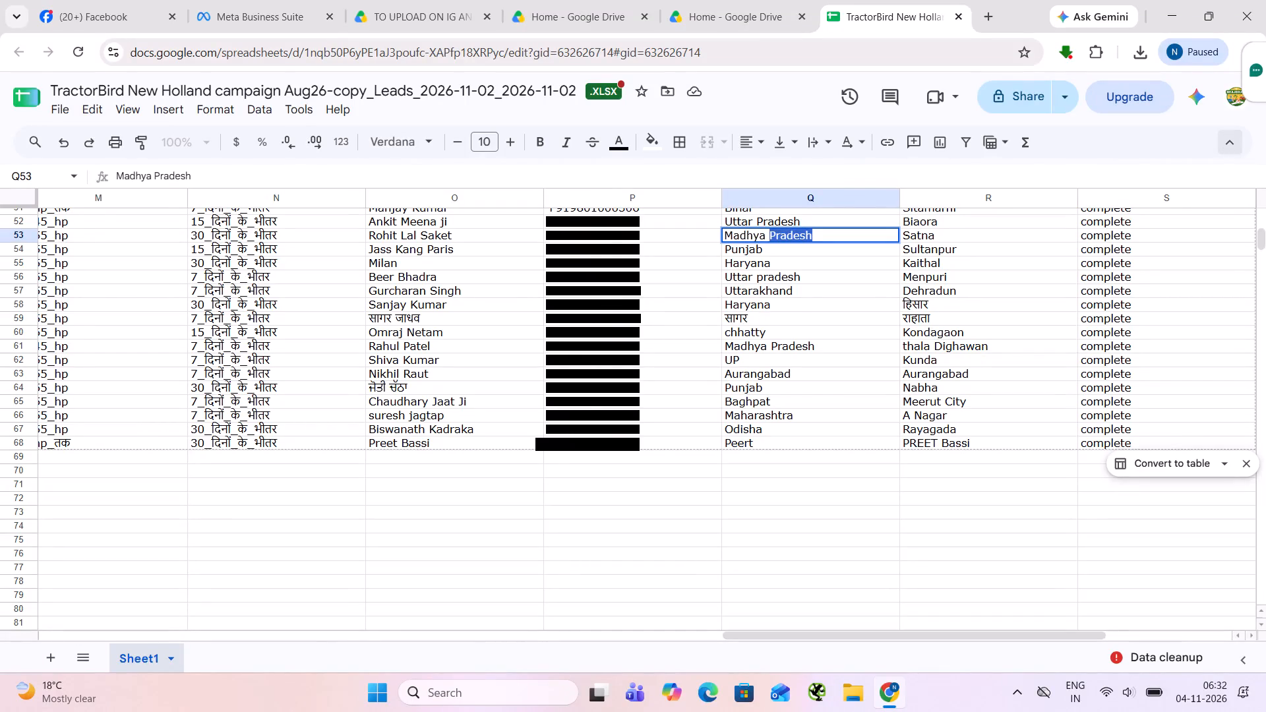
pyautogui.press('Return')
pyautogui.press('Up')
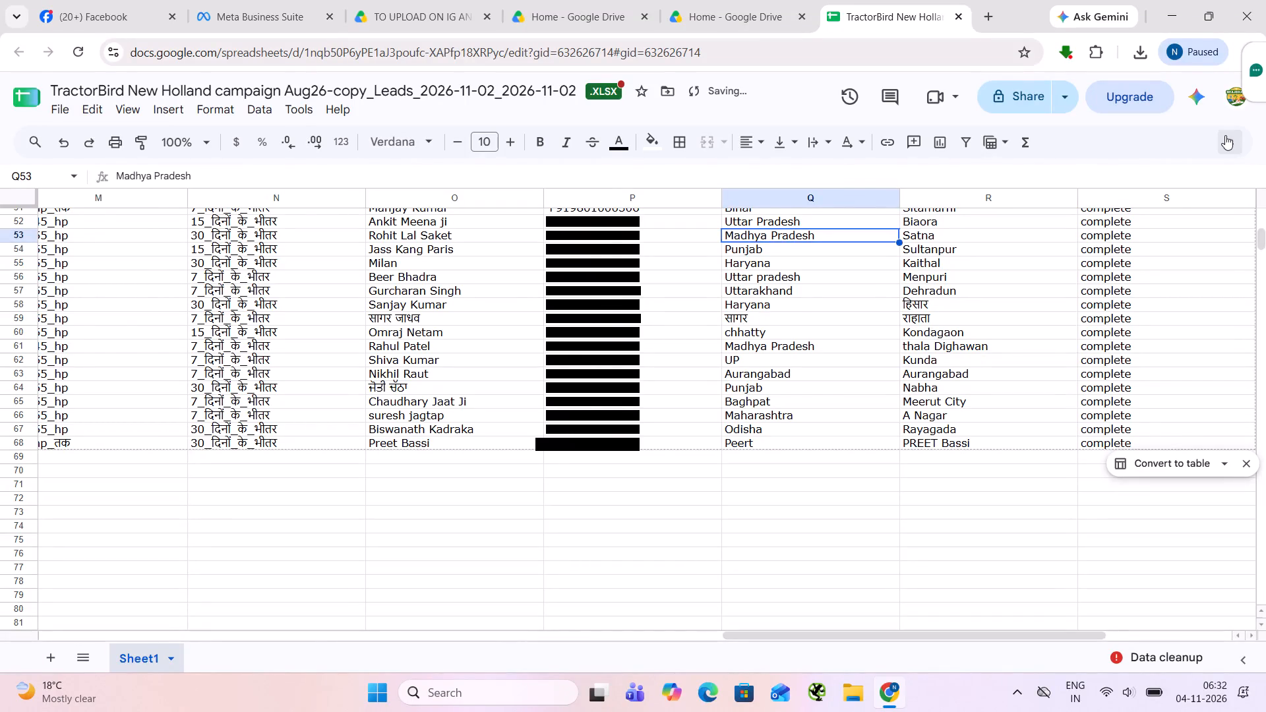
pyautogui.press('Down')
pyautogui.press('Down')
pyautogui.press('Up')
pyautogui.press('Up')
# Copy Uttar Pradesh from Q52 over the inconsistently capitalised state in Q56.
pyautogui.press('Up')
pyautogui.hotkey('ctrl', 'c')
pyautogui.press('Down')
pyautogui.press('Down')
pyautogui.press('Down')
pyautogui.press('Down')
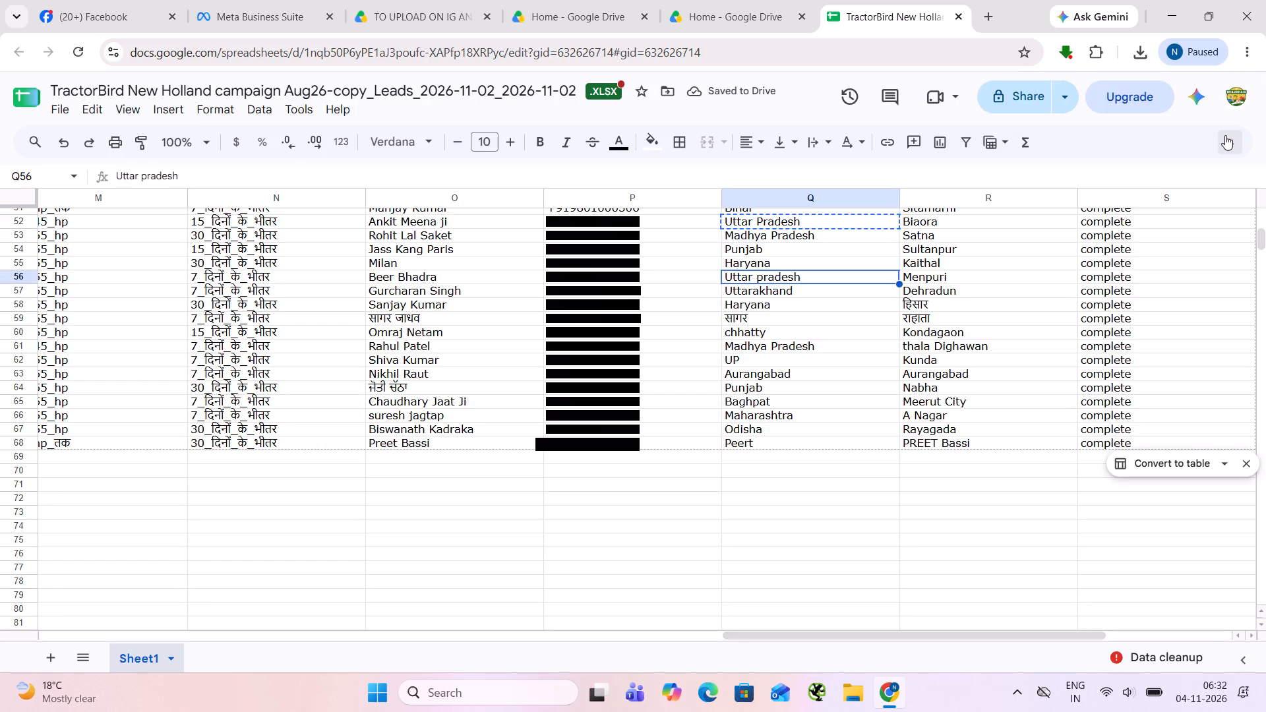
pyautogui.hotkey('ctrl', 'v')
# Replace the Hindi entry in Q59 with Madhya Pradesh and clear the city in R59.
pyautogui.press('Down')
pyautogui.press('Down')
pyautogui.press('Down')
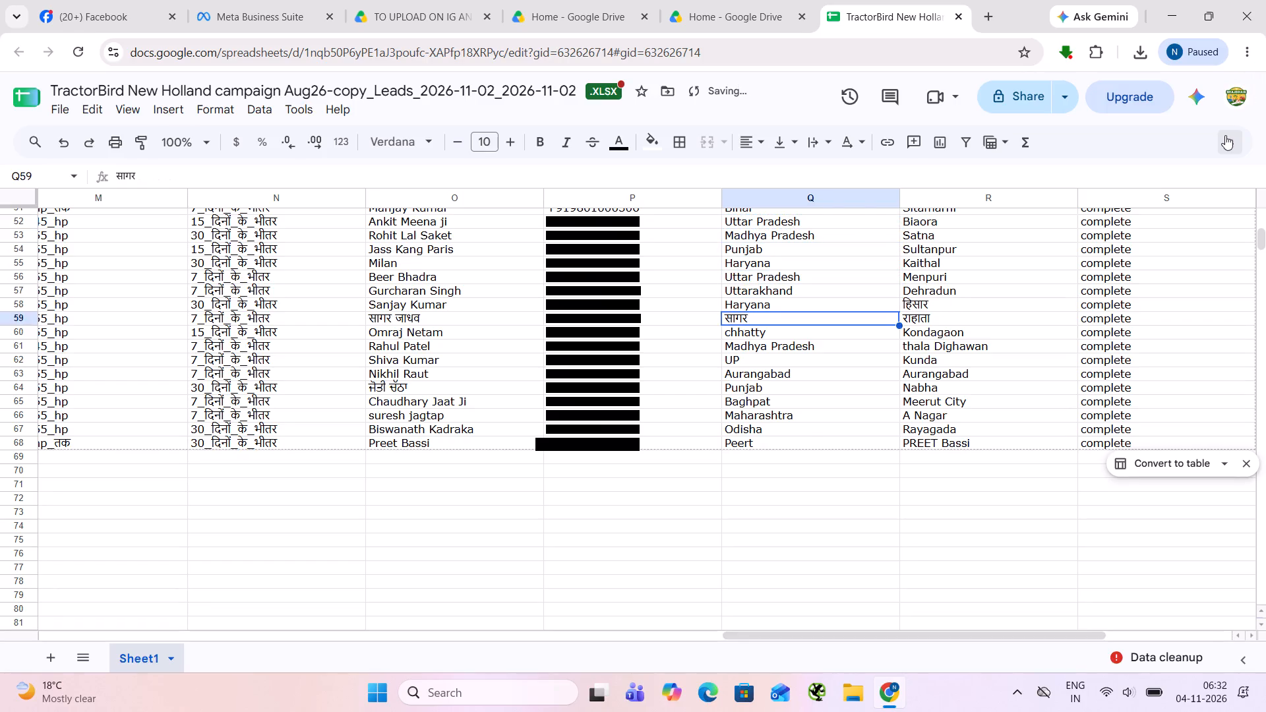
pyautogui.write('Madhya')
pyautogui.press('space')
pyautogui.press('Return')
pyautogui.press('Right')
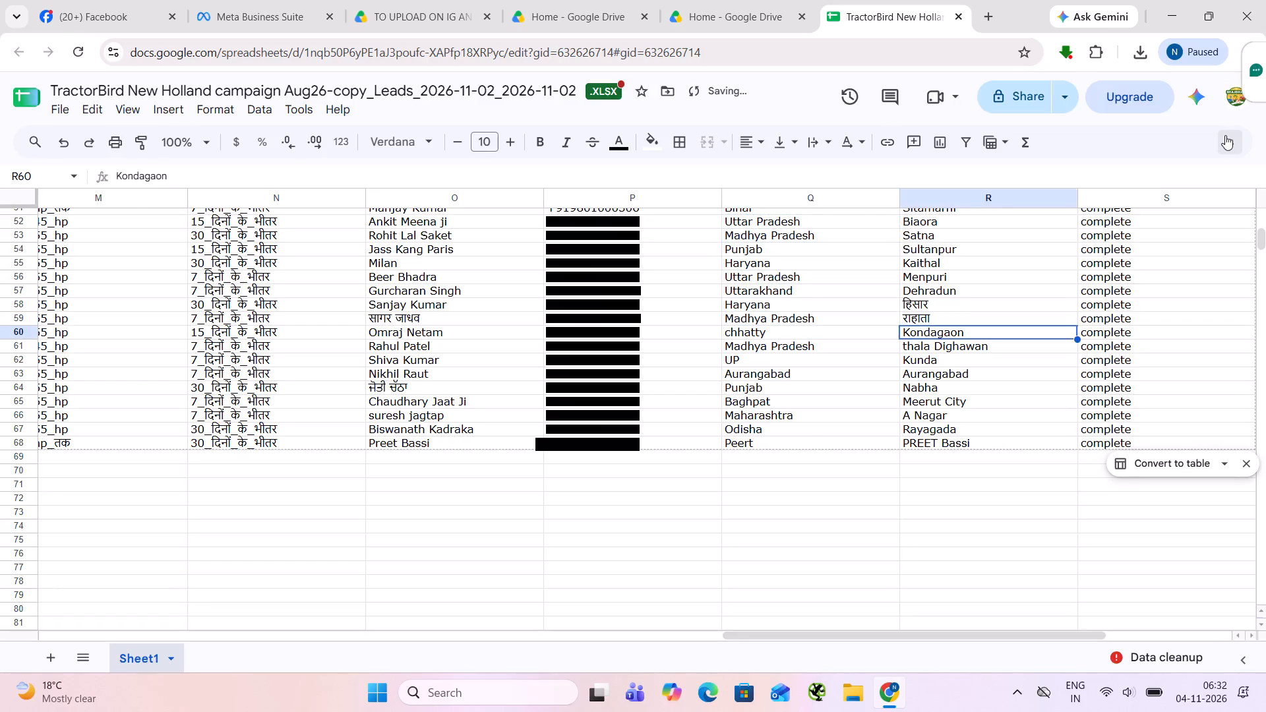
pyautogui.press('Up')
pyautogui.press('BackSpace')
# Replace the Hindi city name in R58 with Hisar.
pyautogui.press('Up')
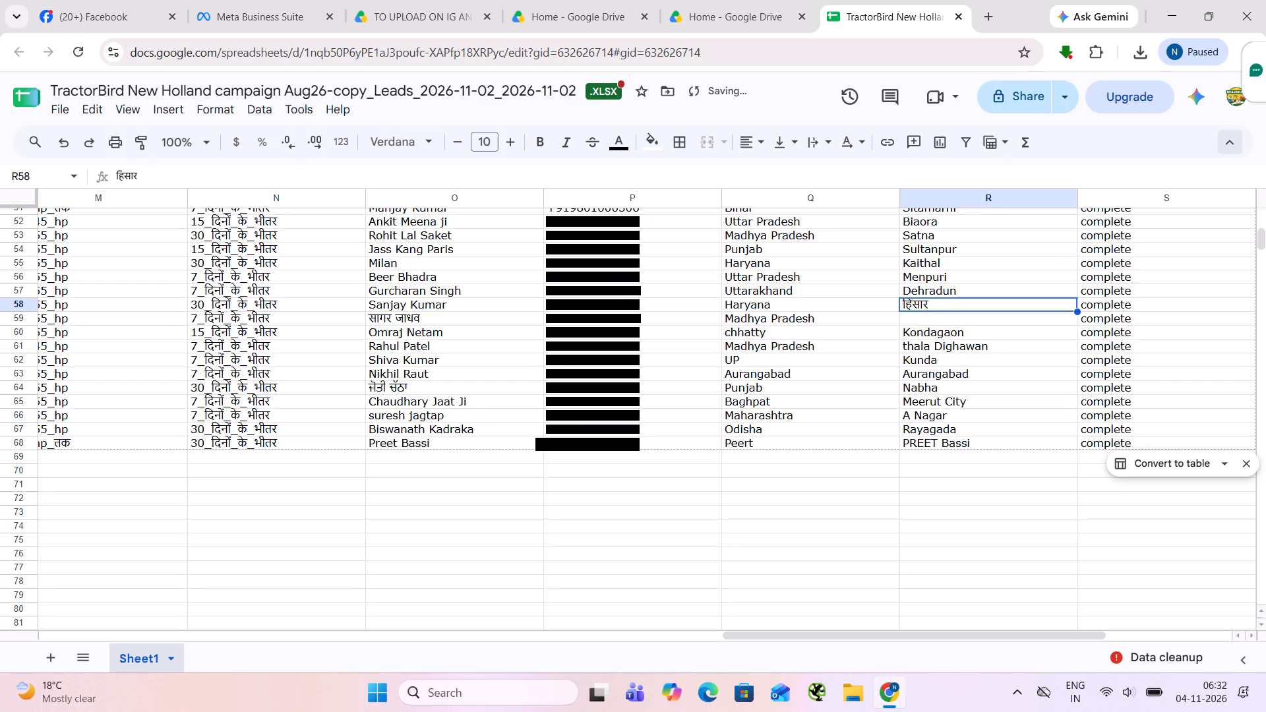
pyautogui.write('Hisar')
pyautogui.press('Down')
# Copy Madhya Pradesh from Q59 over the incomplete state entry in Q60.
pyautogui.press('Down')
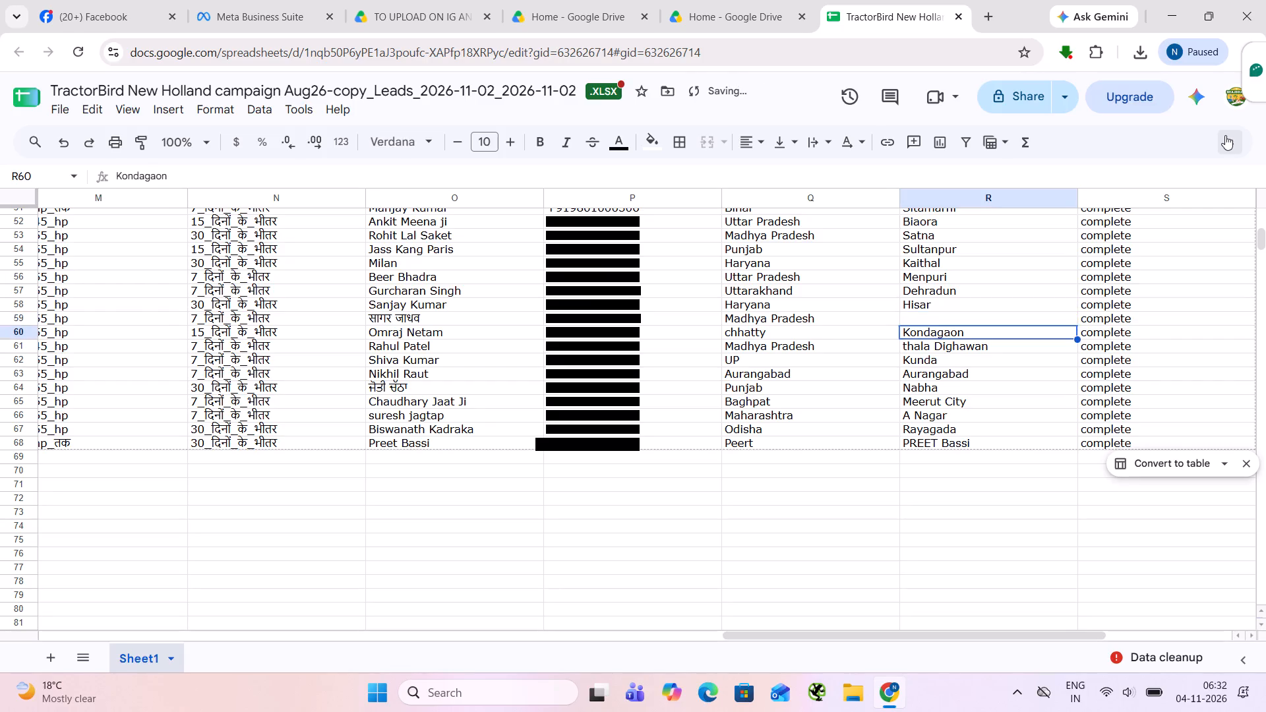
pyautogui.press('Left')
pyautogui.press('Up')
pyautogui.hotkey('ctrl', 'c')
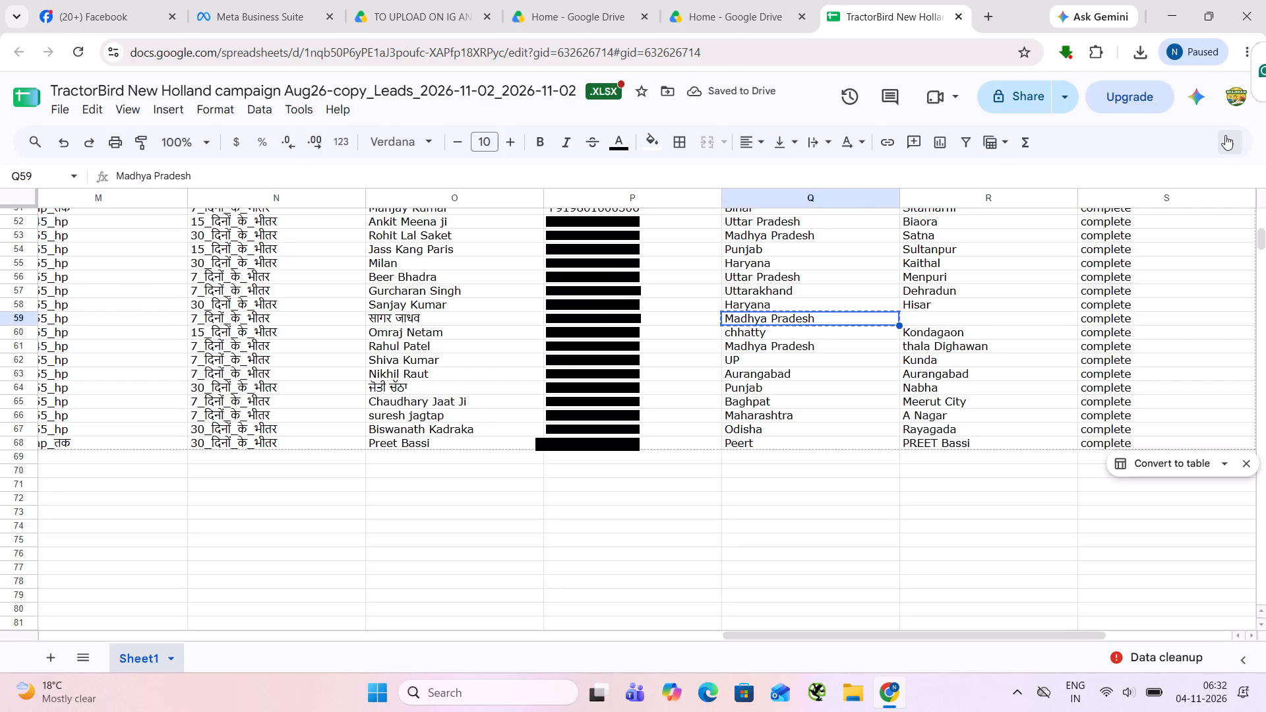
pyautogui.press('Down')
pyautogui.hotkey('ctrl', 'v')
# Replace the abbreviated state in Q62 with Uttar Pradesh.
pyautogui.press('Down')
pyautogui.press('Down')
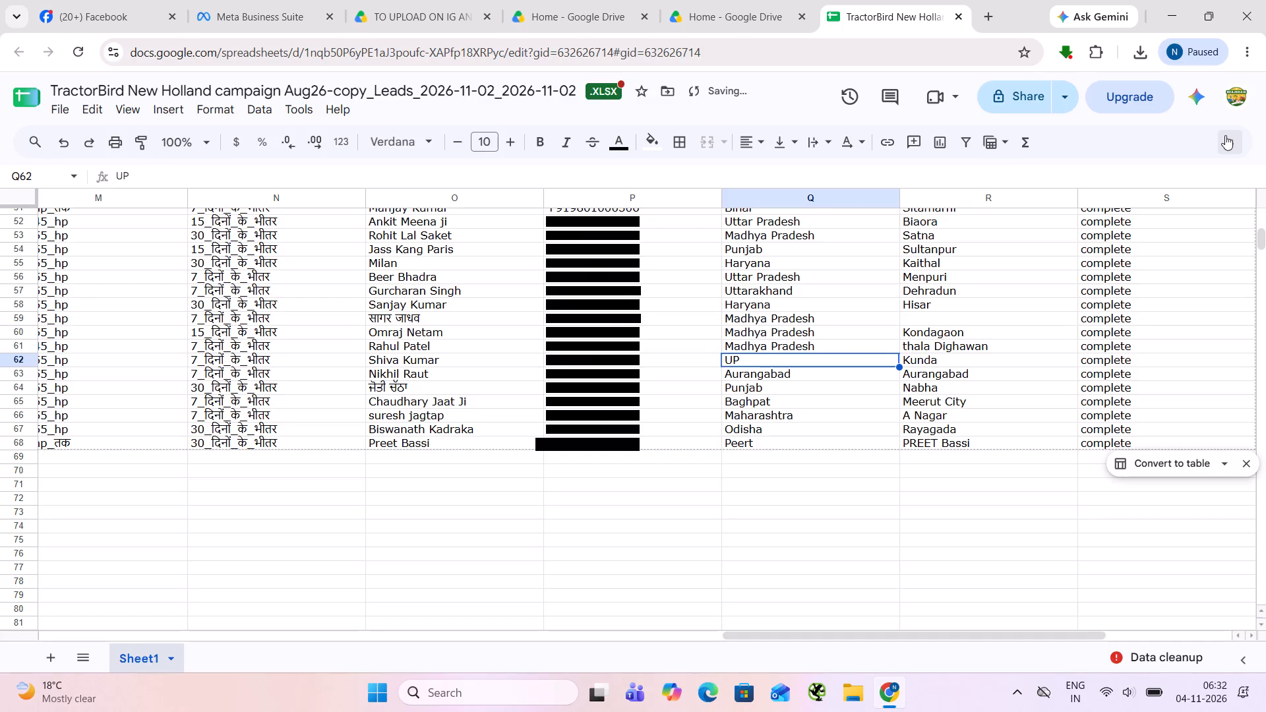
pyautogui.write('Uttar')
pyautogui.press('space')
pyautogui.press('Return')
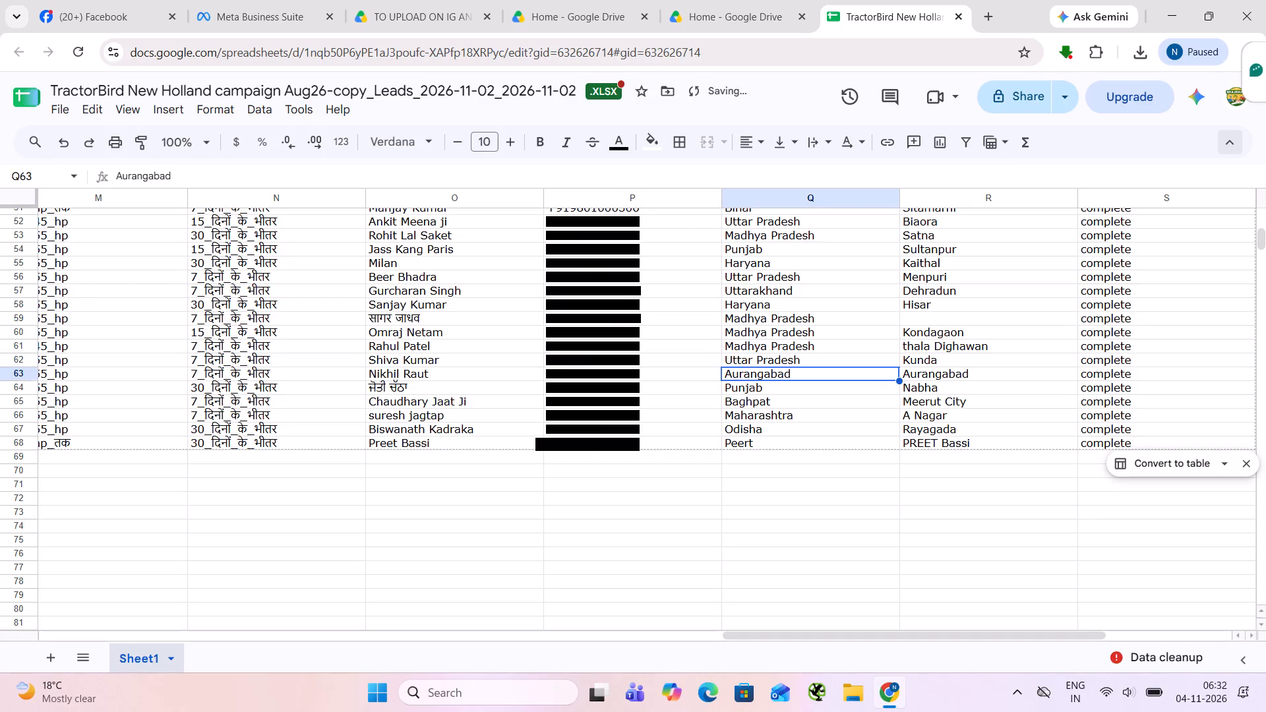
# Replace the city name entered as the state in Q63 with Maharashtra.
pyautogui.press('Up')
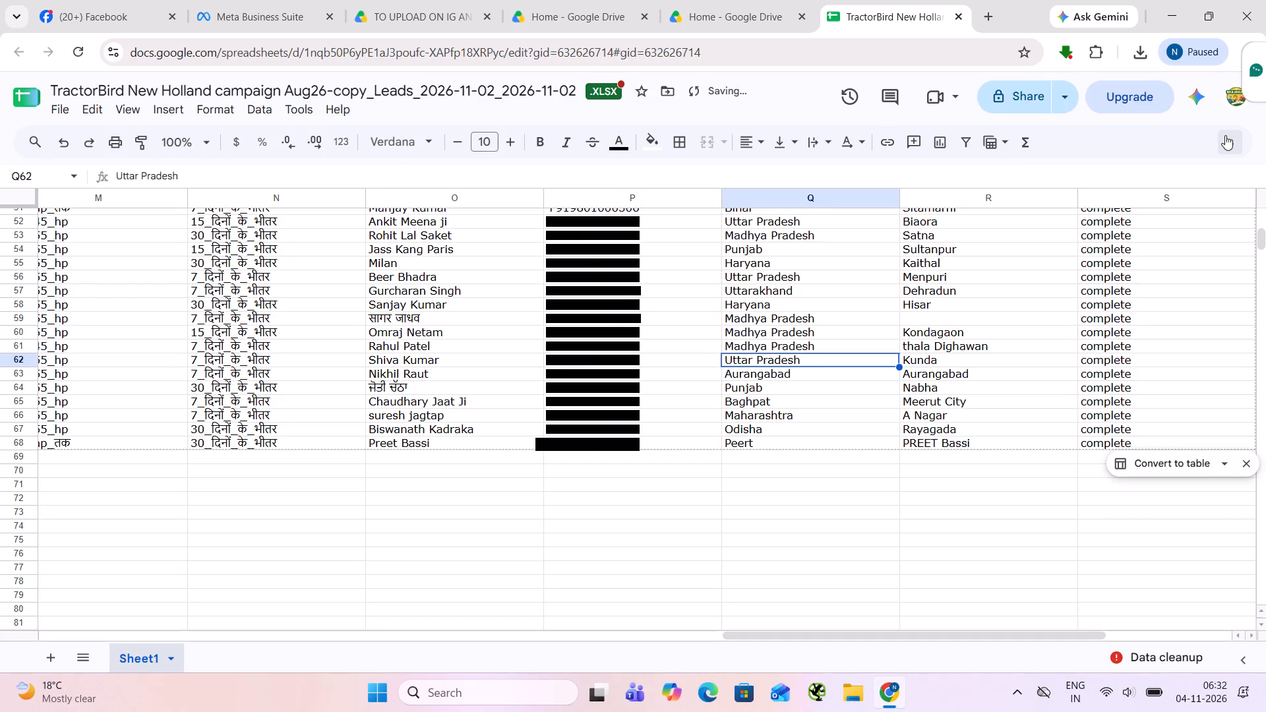
pyautogui.press('Down')
pyautogui.write('Maharashtra')
pyautogui.press('Down')
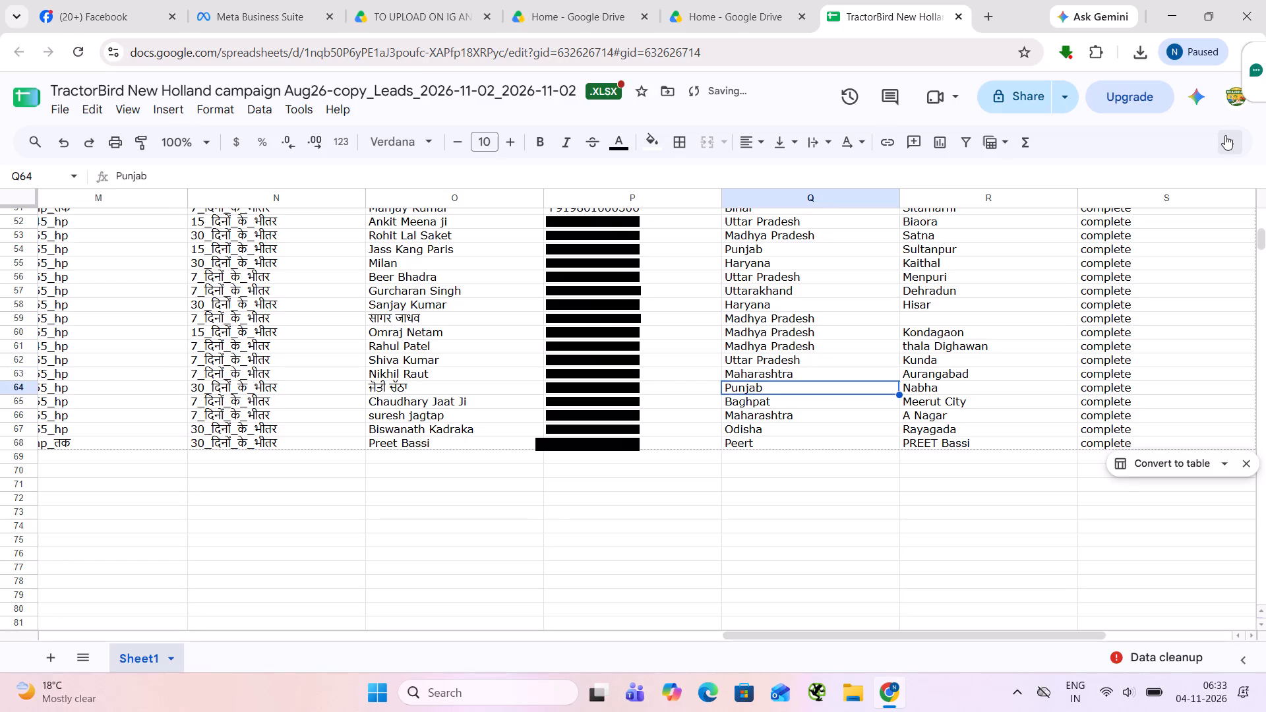
# Copy Uttar Pradesh from Q62 over the district name entered as the state in Q65.
pyautogui.press('Down')
pyautogui.press('Up')
pyautogui.press('Up')
pyautogui.press('Up')
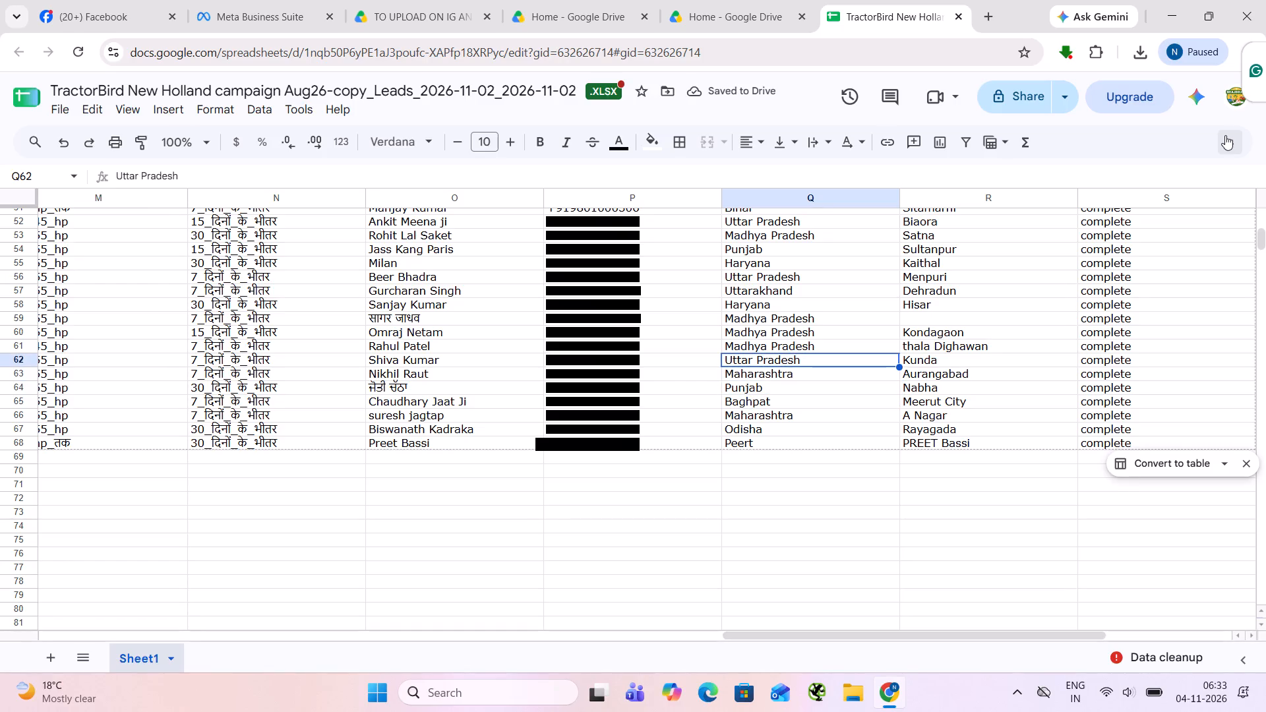
pyautogui.hotkey('ctrl', 'c')
pyautogui.press('Down')
pyautogui.press('Down')
pyautogui.press('Down')
pyautogui.hotkey('ctrl', 'v')
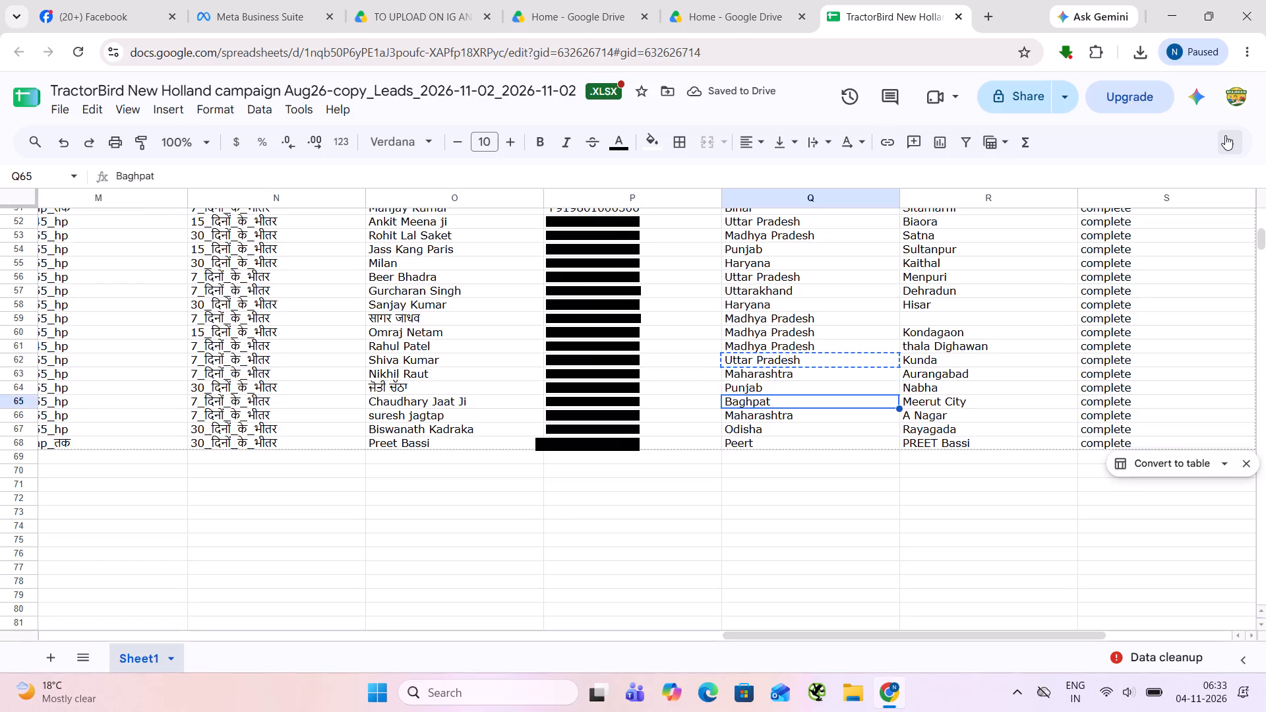
# Clear the invalid state and city entries of the last lead, in Q68 and R68.
pyautogui.press('Right')
pyautogui.press('Down')
pyautogui.press('Left')
pyautogui.press('Down')
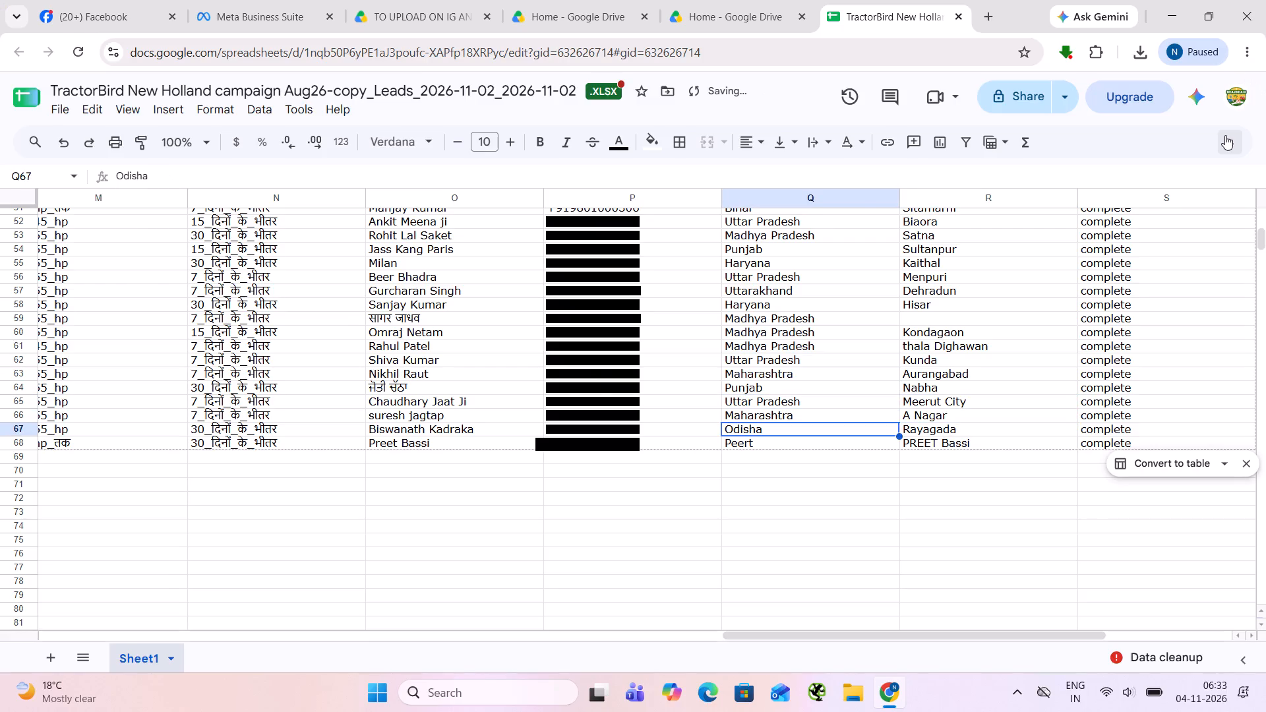
pyautogui.press('Right')
pyautogui.press('Left')
pyautogui.press('Down')
pyautogui.press('BackSpace')
pyautogui.press('Right')
pyautogui.press('BackSpace')
pyautogui.press('Left')
pyautogui.press('Left')
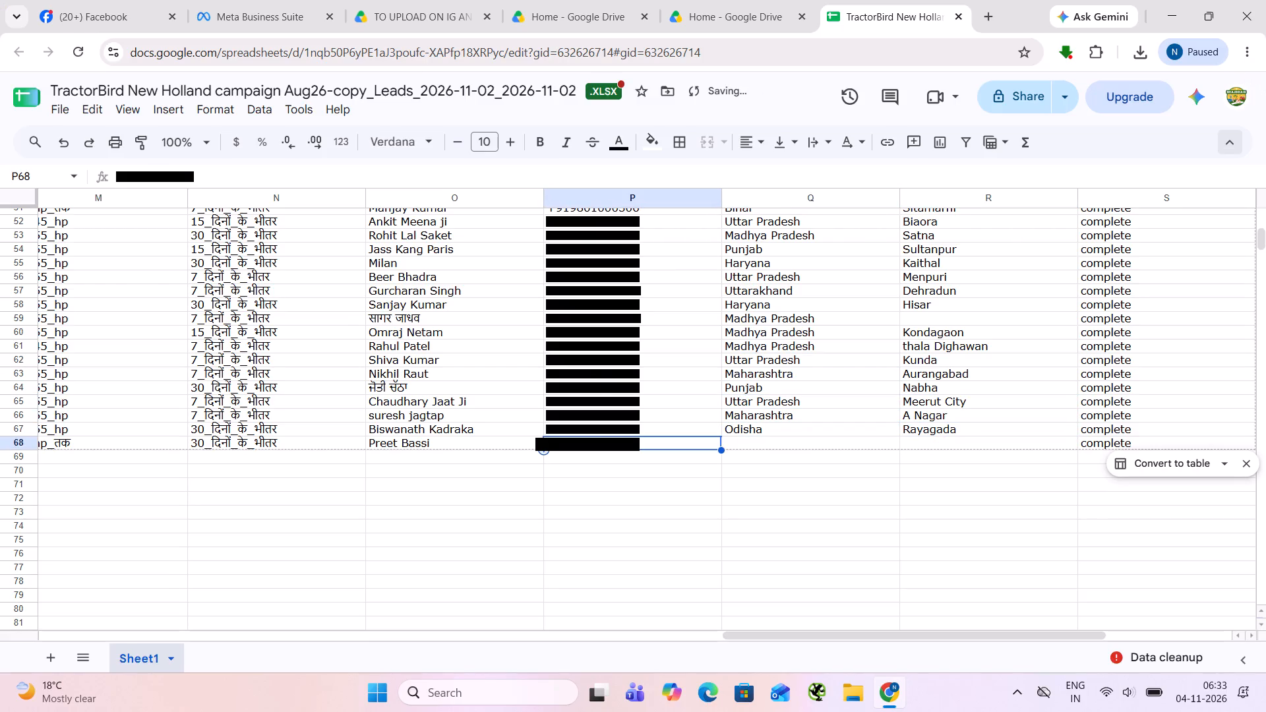
# Download the cleaned leads spreadsheet as a Microsoft Excel (.xlsx) file.
pyautogui.hotkey('ctrl', 'Up')
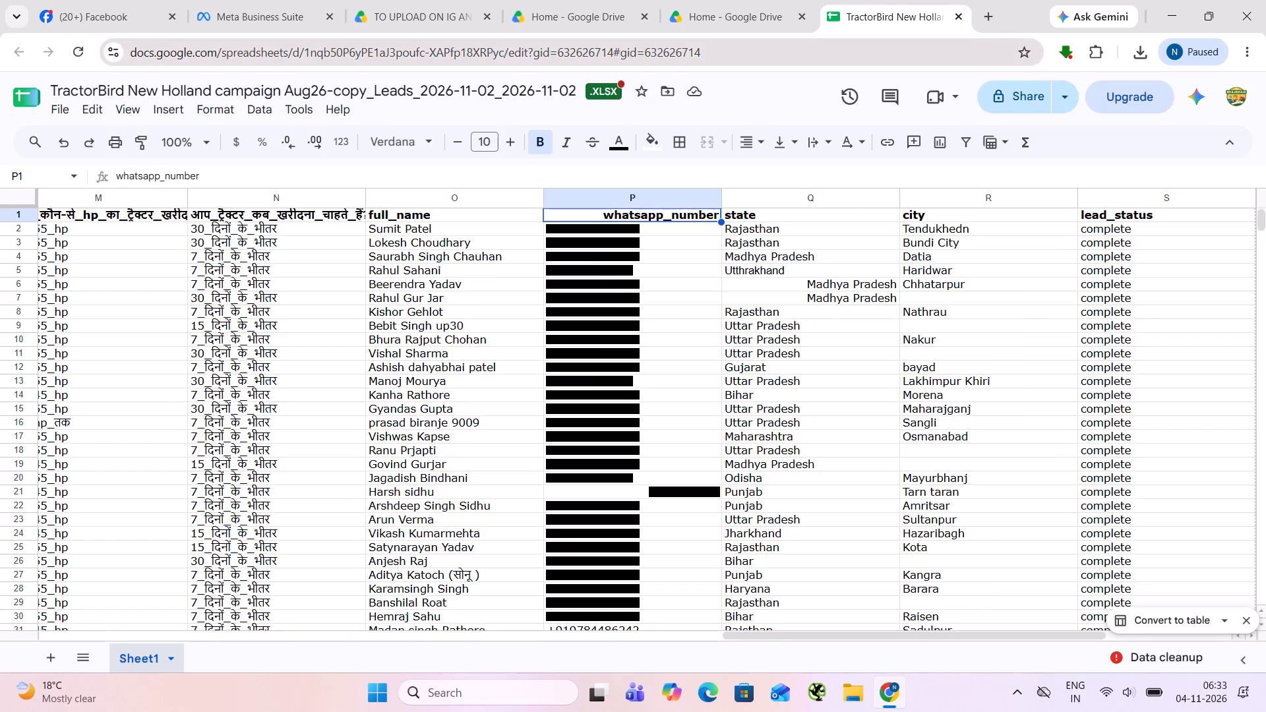
pyautogui.click(56, 109)
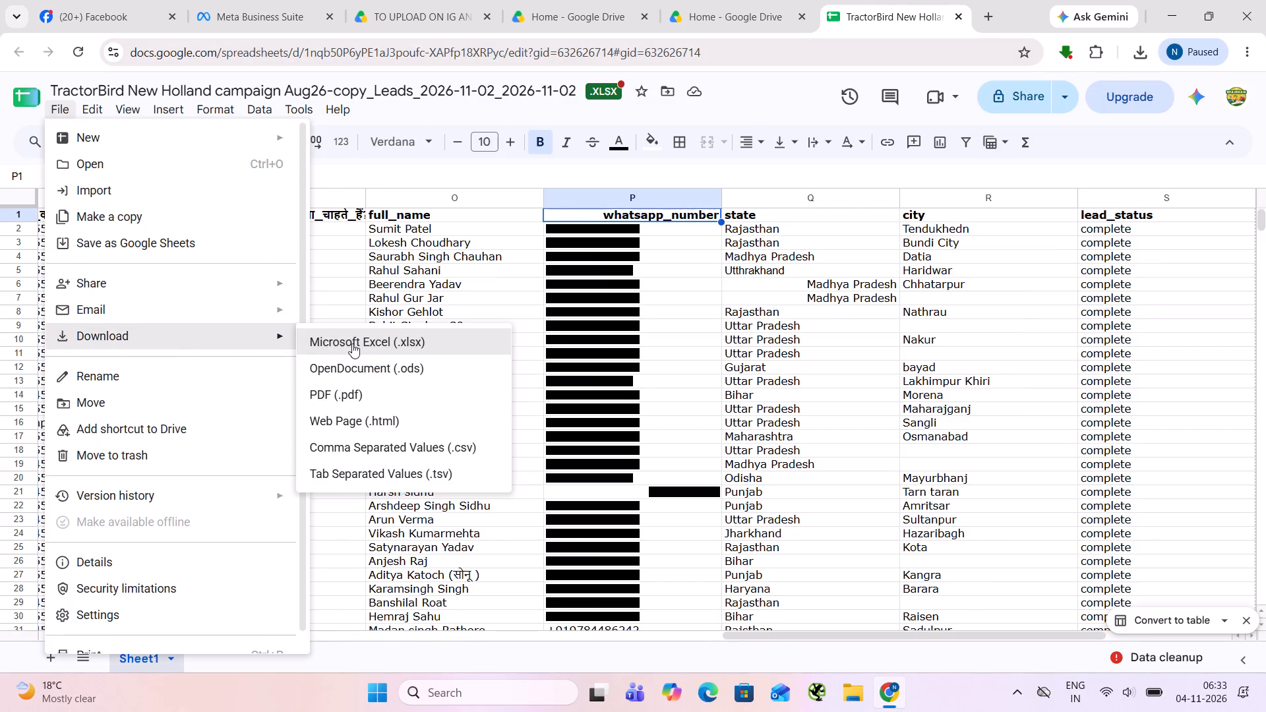
pyautogui.click(353, 343)
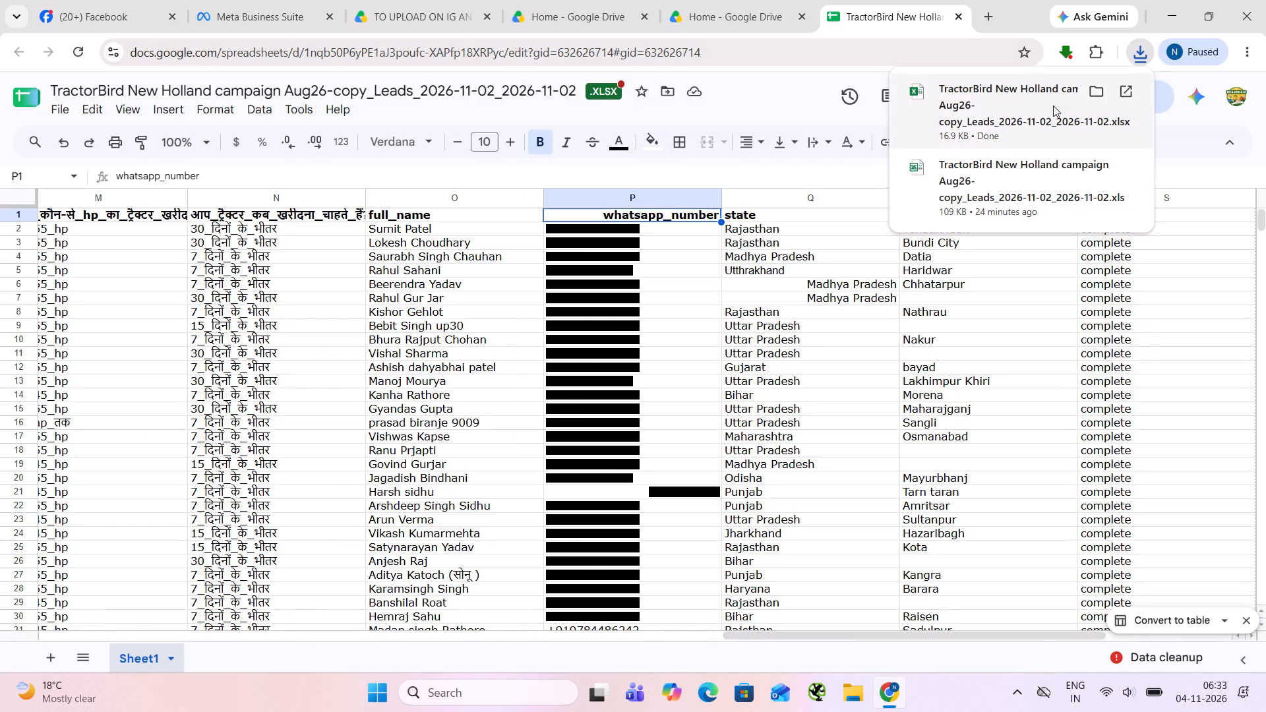
# Open the newly downloaded TractorBird New Holland campaign .xlsx file in Excel.
pyautogui.click(1130, 92)
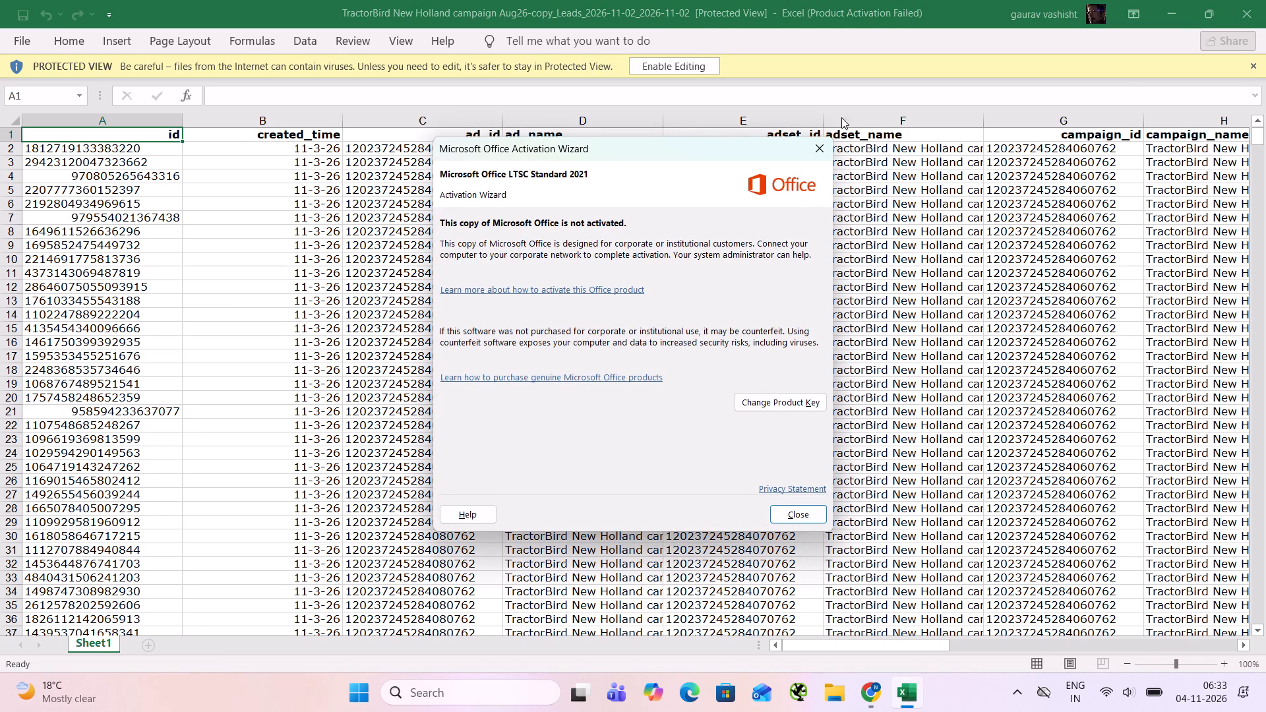
# Dismiss the Office activation notice and enable editing of the downloaded leads workbook.
pyautogui.click(826, 147)
pyautogui.click(682, 69)
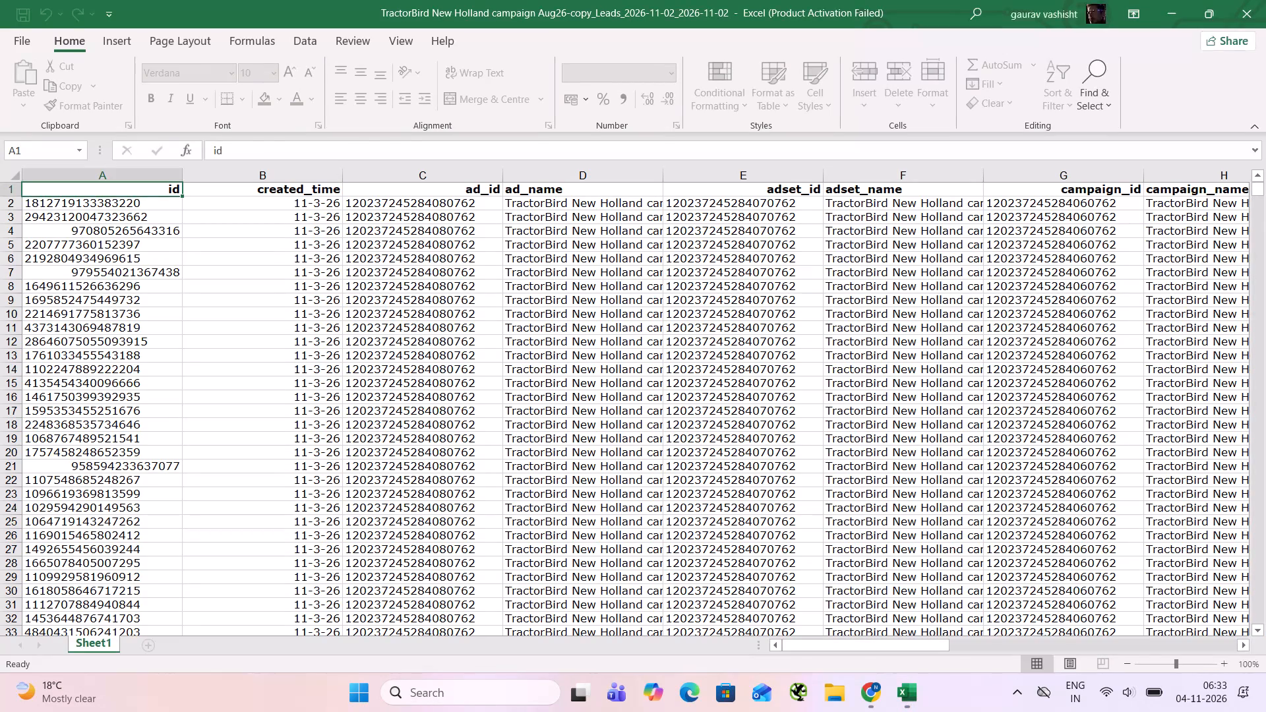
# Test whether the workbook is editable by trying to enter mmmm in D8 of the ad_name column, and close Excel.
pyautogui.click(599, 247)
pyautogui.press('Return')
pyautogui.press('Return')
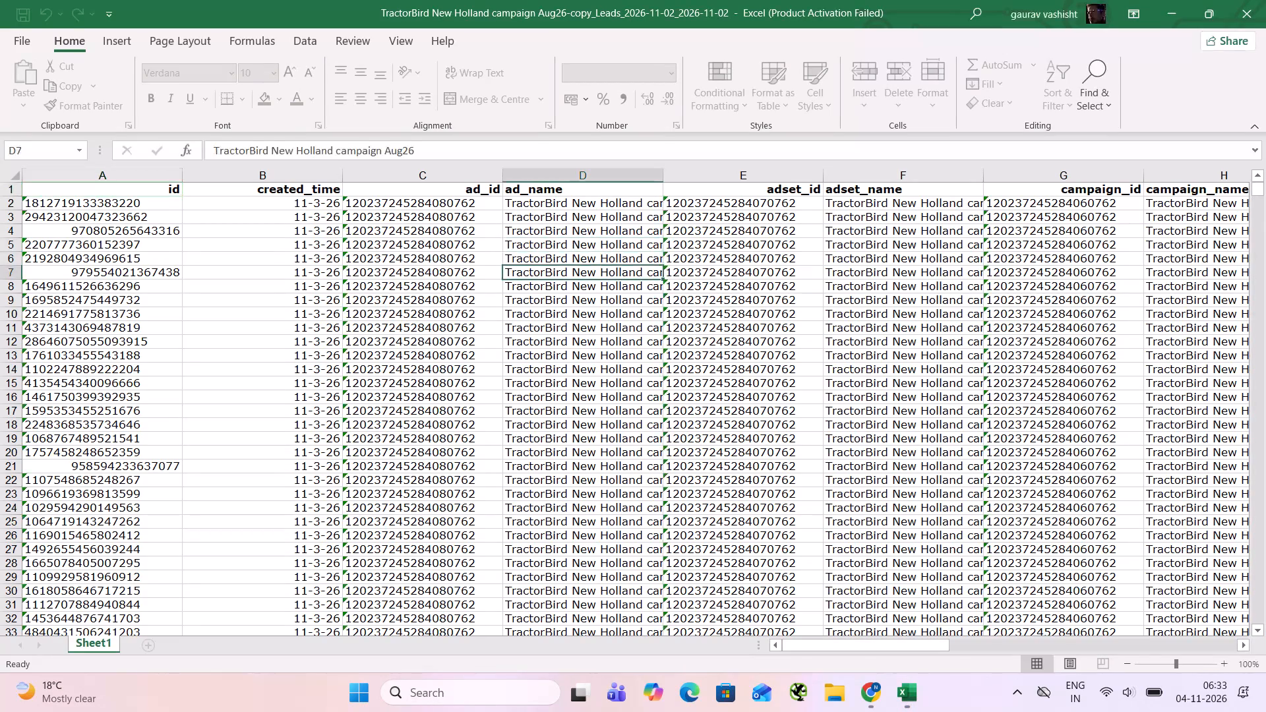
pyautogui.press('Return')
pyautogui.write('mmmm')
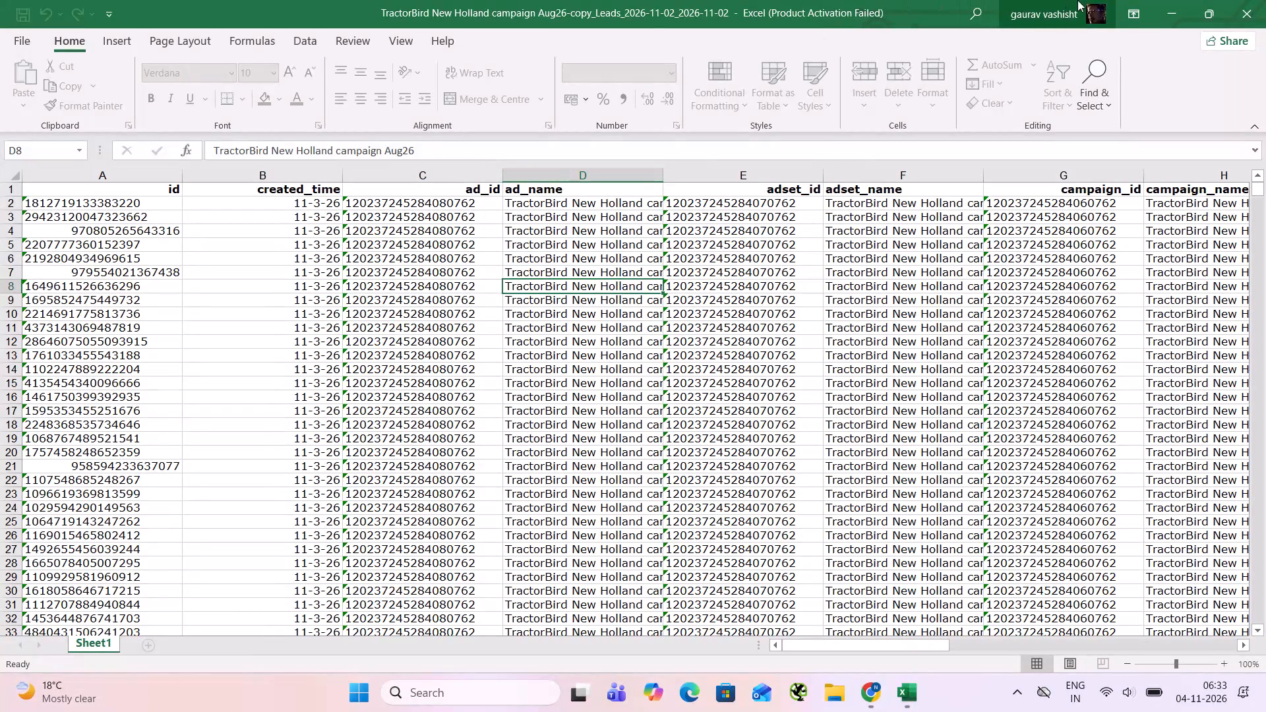